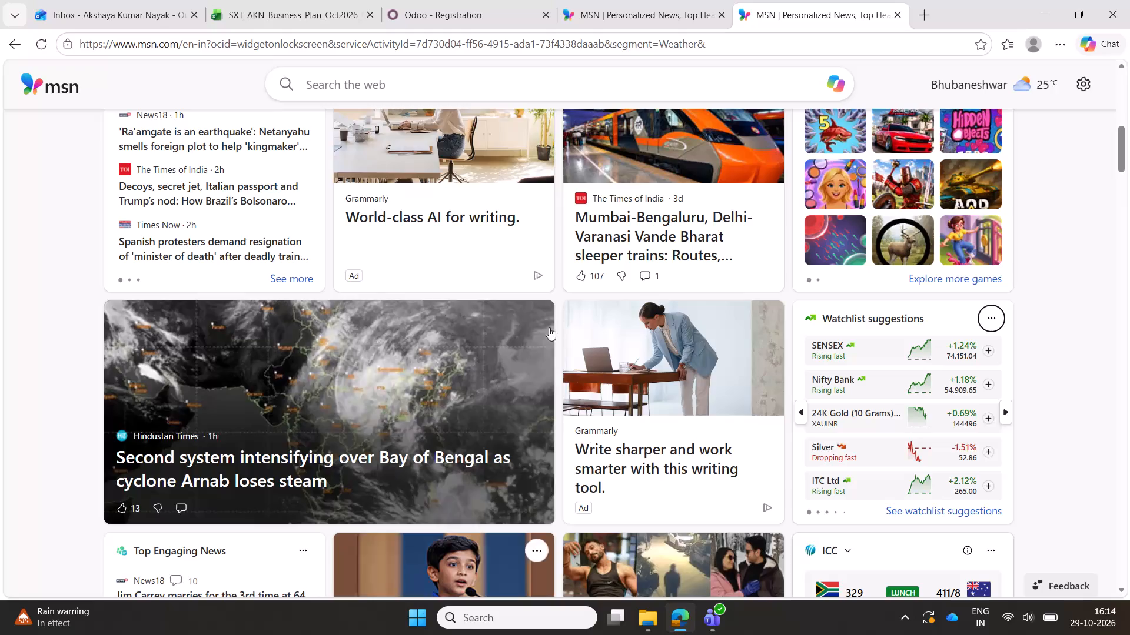
# Switch to the SXT_AKN_Business_Plan workbook and examine the Blossoms School entry in Prospects, from its name across the contact columns past Web.
pyautogui.click(284, 19)
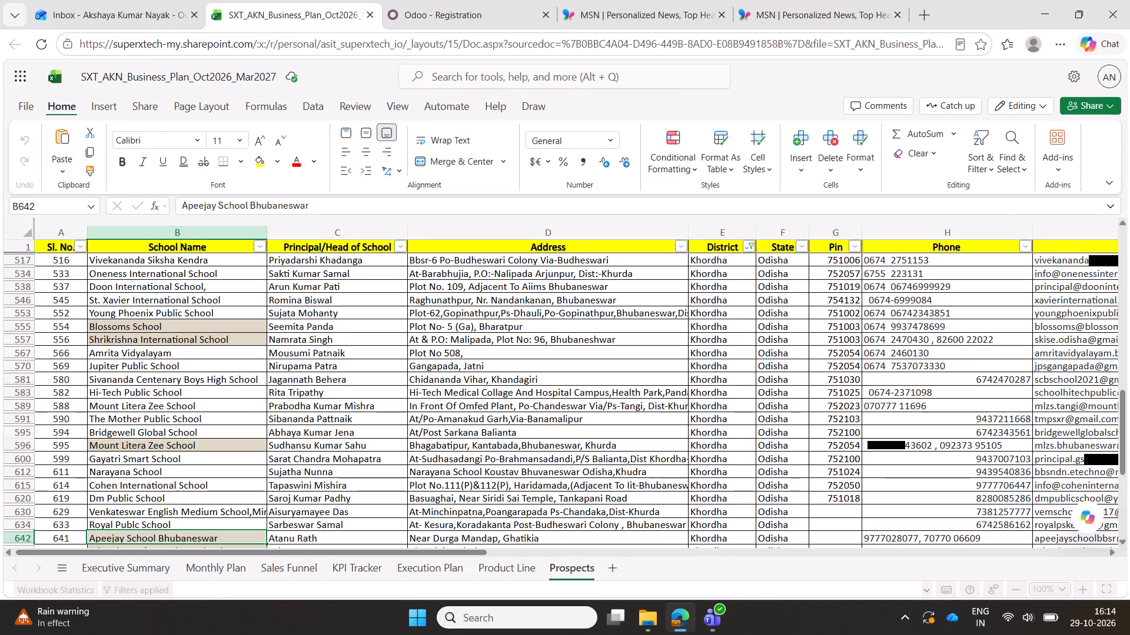
pyautogui.click(201, 329)
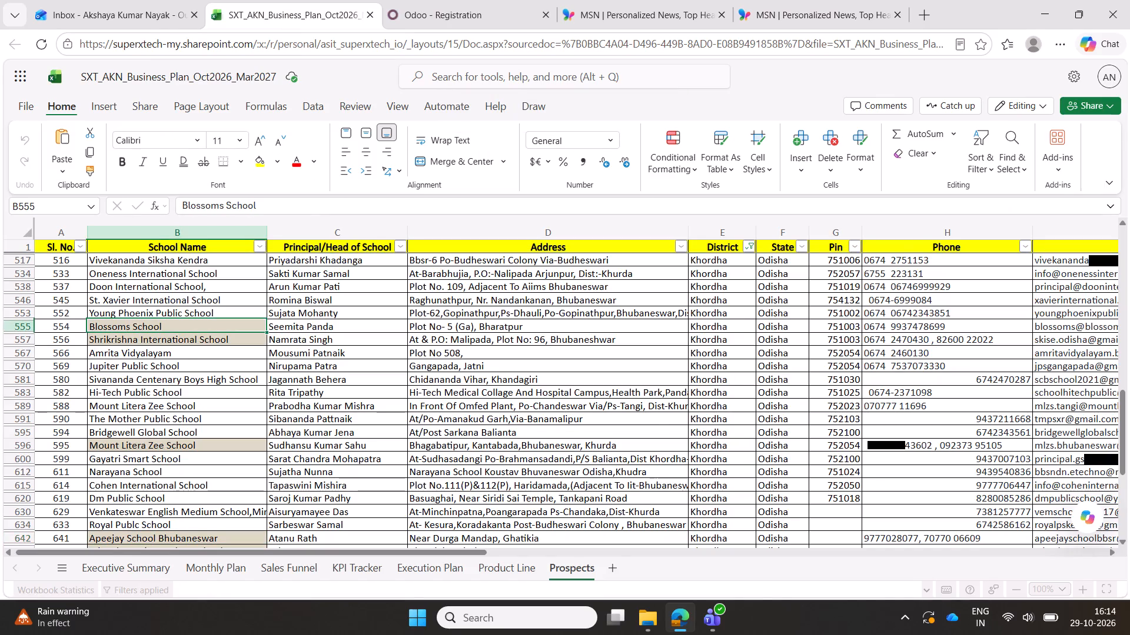
pyautogui.press('Right')
pyautogui.press('Right')
pyautogui.press('Right')
pyautogui.press('Right')
pyautogui.press('Right')
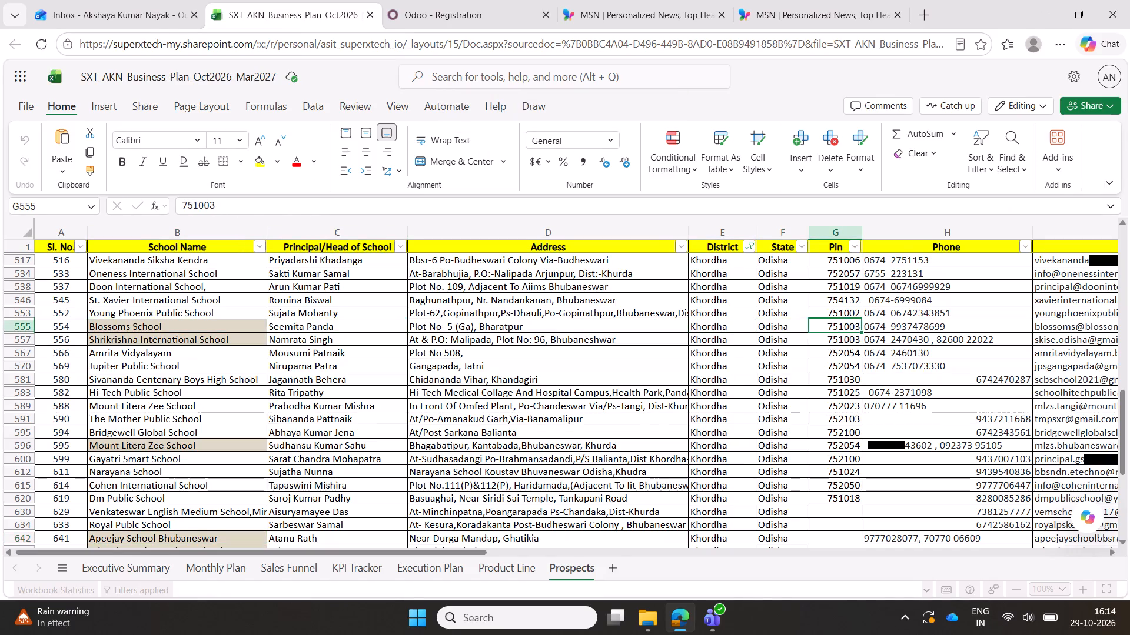
pyautogui.click(201, 329)
pyautogui.press('Right')
pyautogui.press('Right')
pyautogui.press('Right')
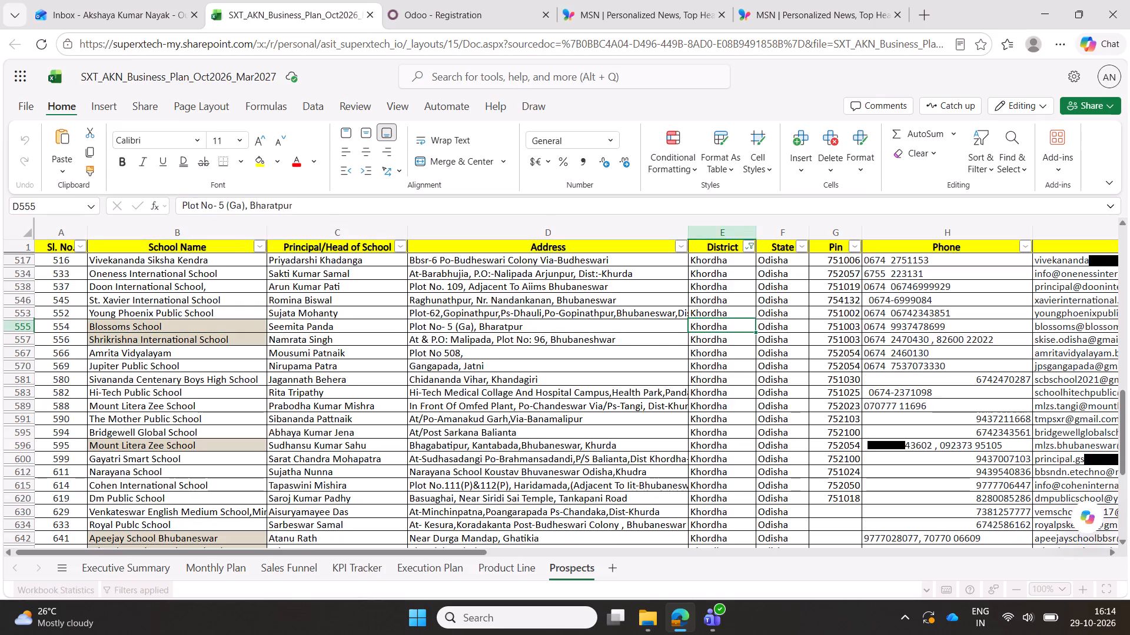
pyautogui.press('Right')
pyautogui.press('Right')
pyautogui.press('Right')
pyautogui.press('Right')
pyautogui.press('Right')
pyautogui.press('Right')
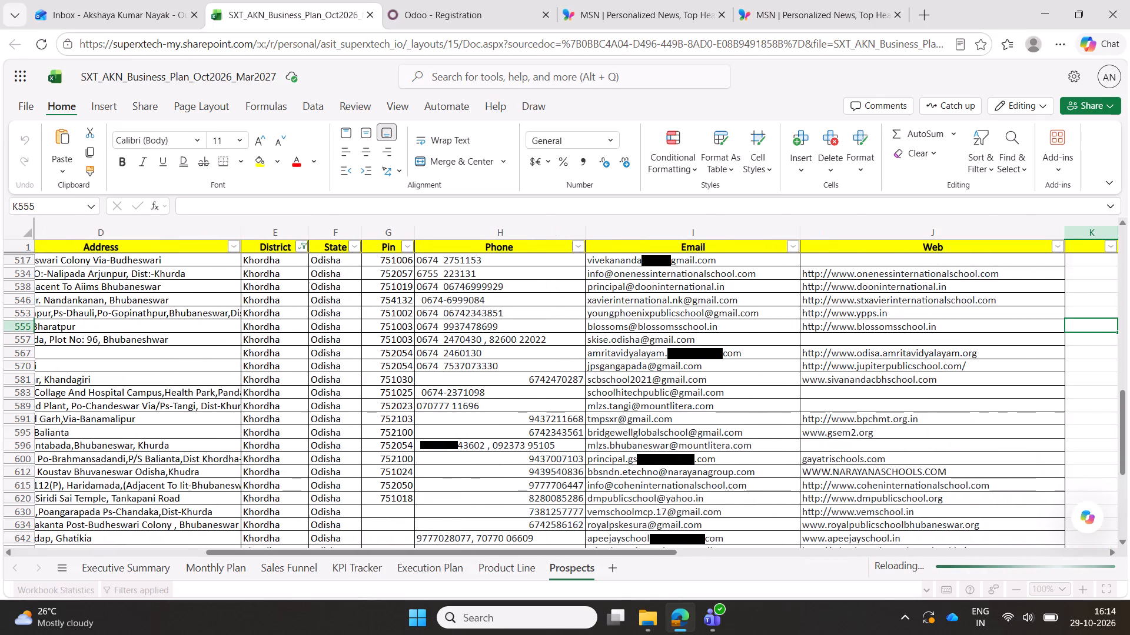
pyautogui.press('Right')
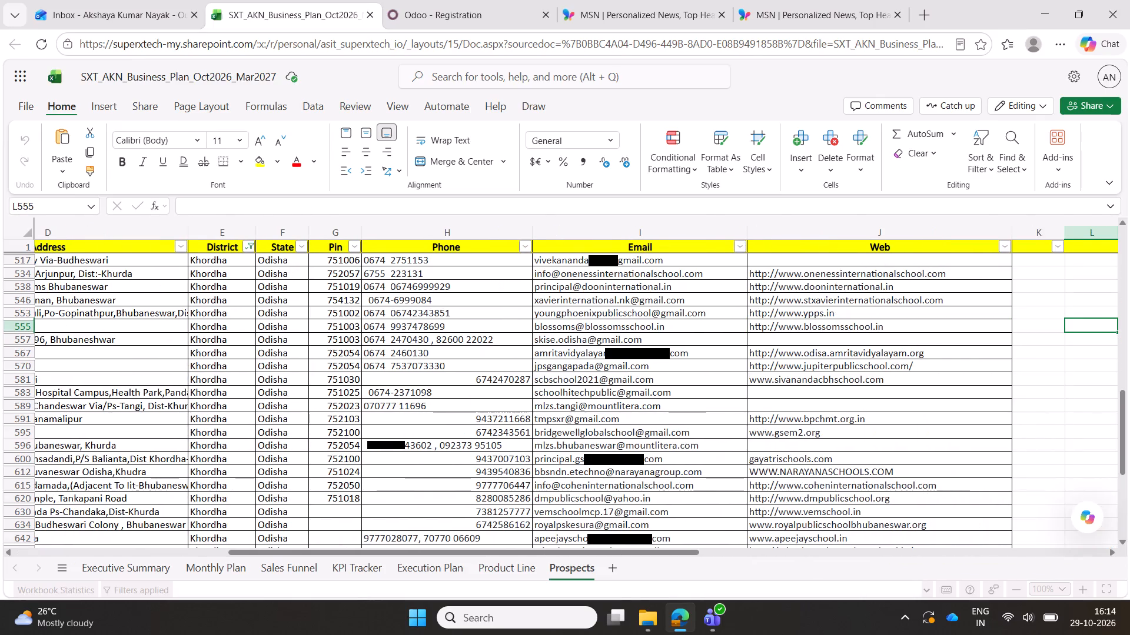
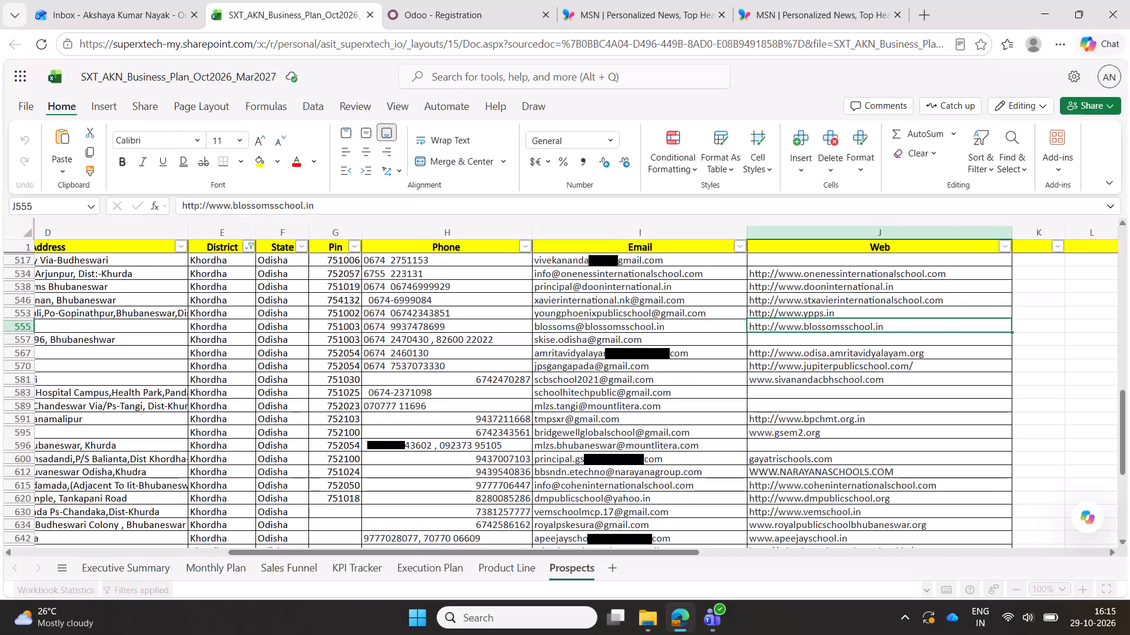
# Check the Blossoms School entry's phone number and trace its row back through the address, principal and school name to the serial number.
pyautogui.click(803, 415)
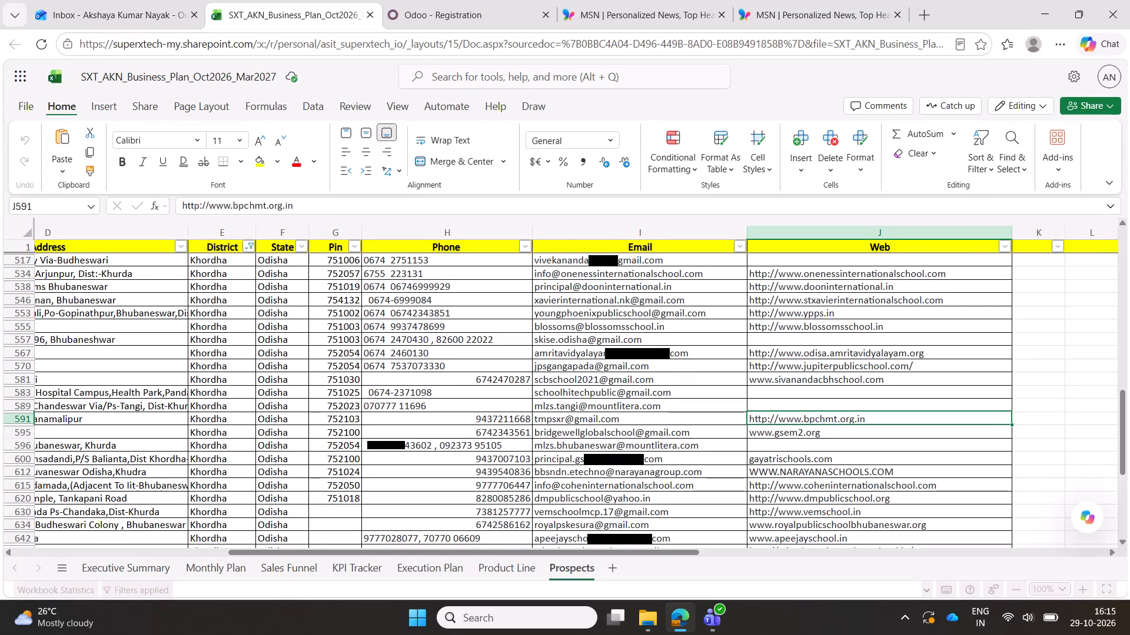
pyautogui.click(371, 340)
pyautogui.click(385, 329)
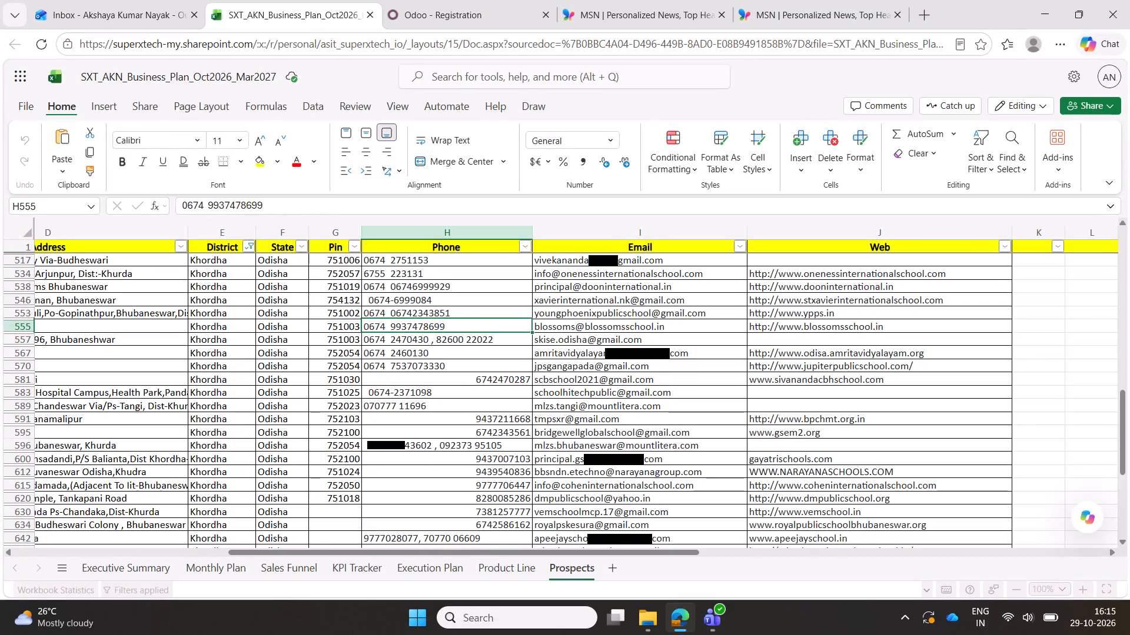
pyautogui.press('Left')
pyautogui.press('Left')
pyautogui.press('Left')
pyautogui.press('Left')
pyautogui.press('Left')
pyautogui.press('Left')
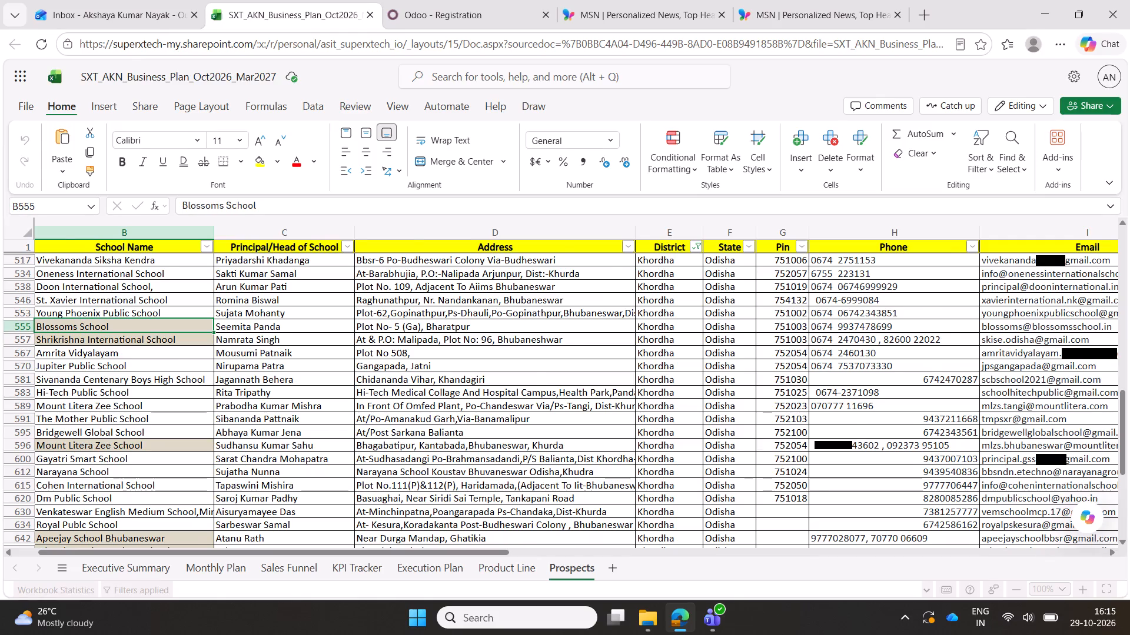
pyautogui.press('Left')
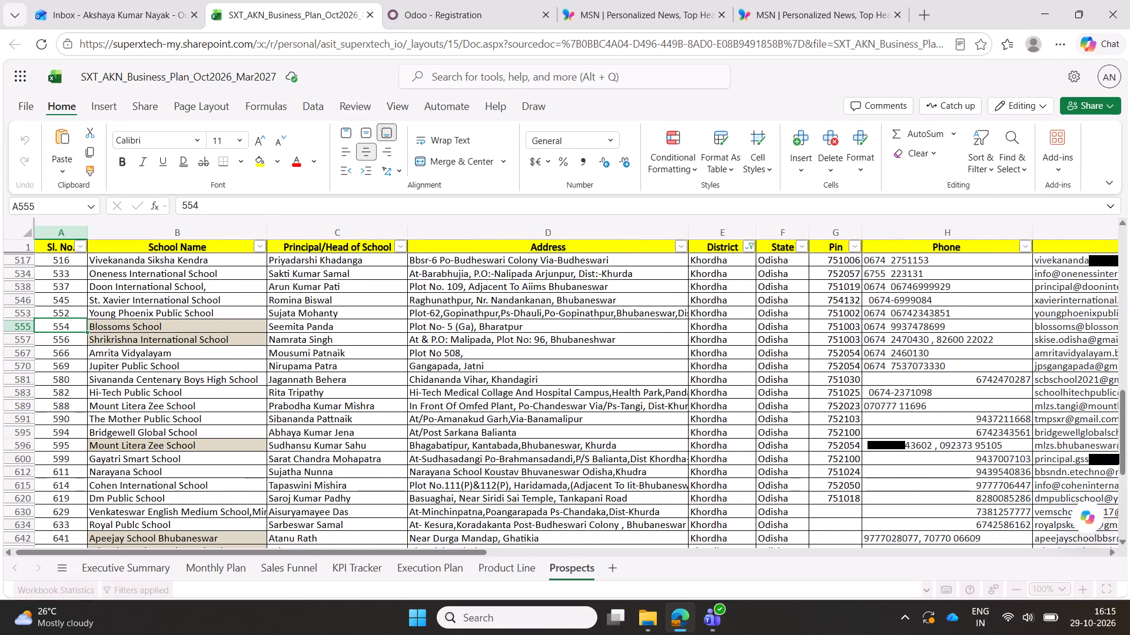
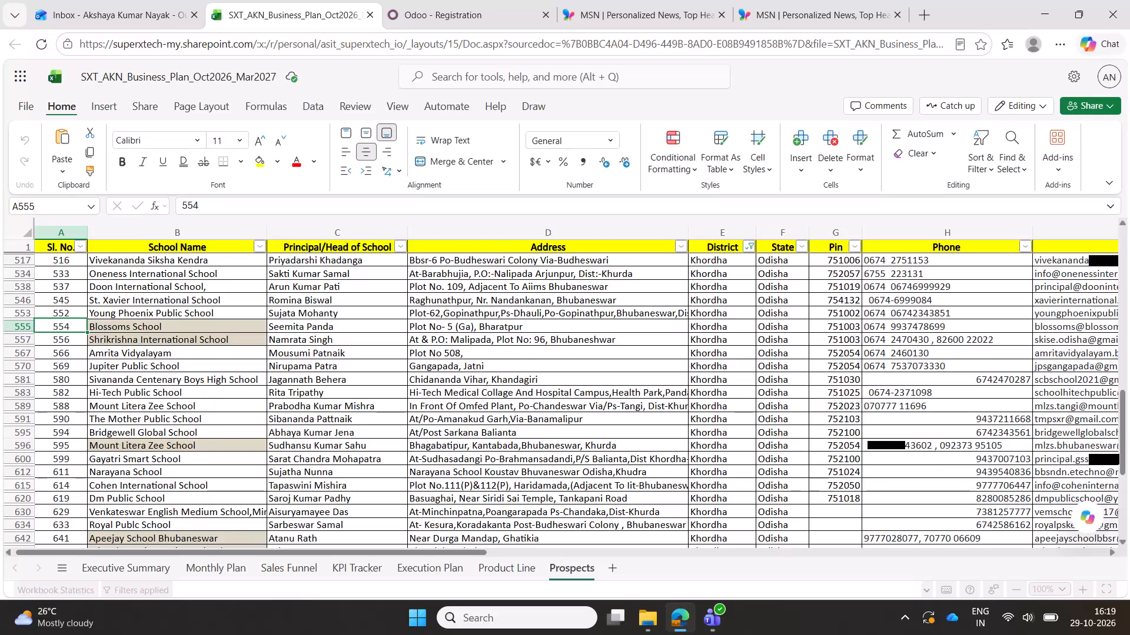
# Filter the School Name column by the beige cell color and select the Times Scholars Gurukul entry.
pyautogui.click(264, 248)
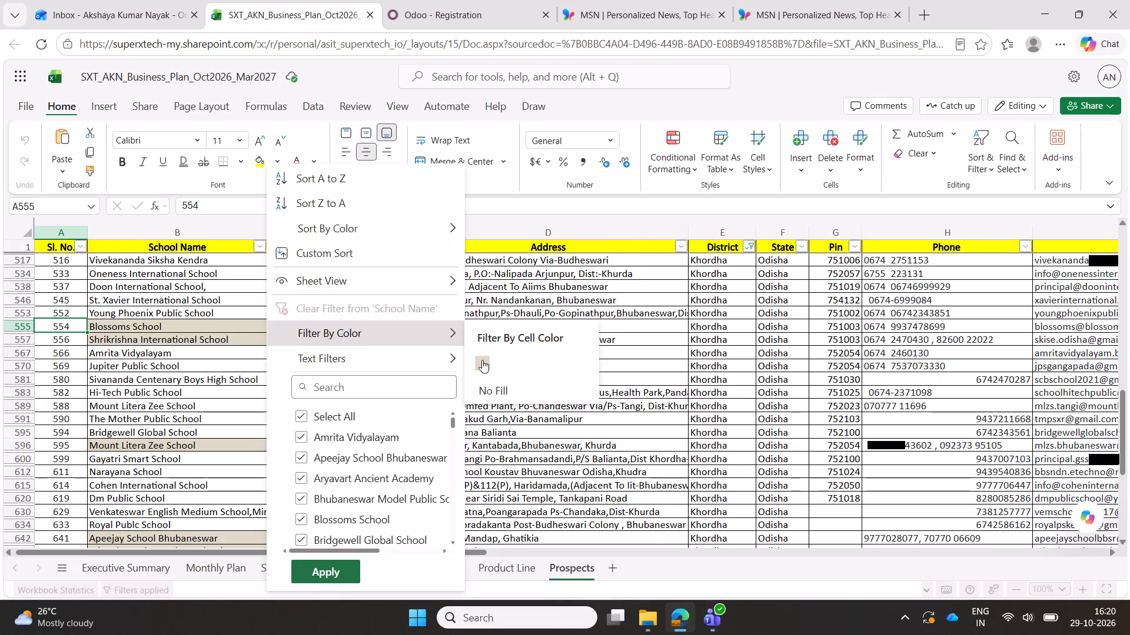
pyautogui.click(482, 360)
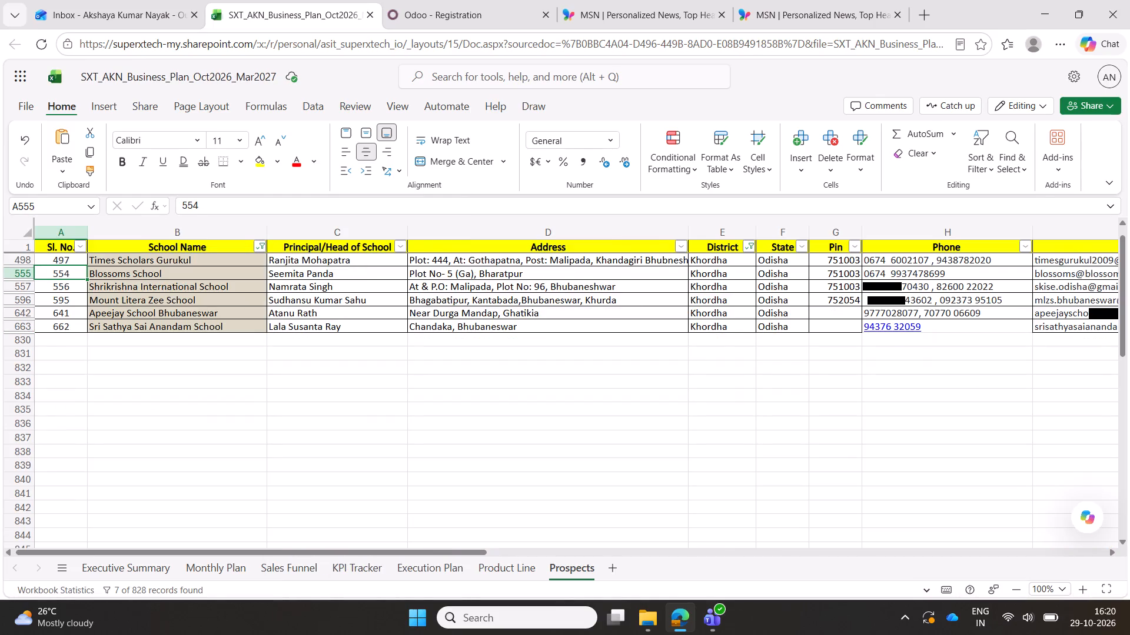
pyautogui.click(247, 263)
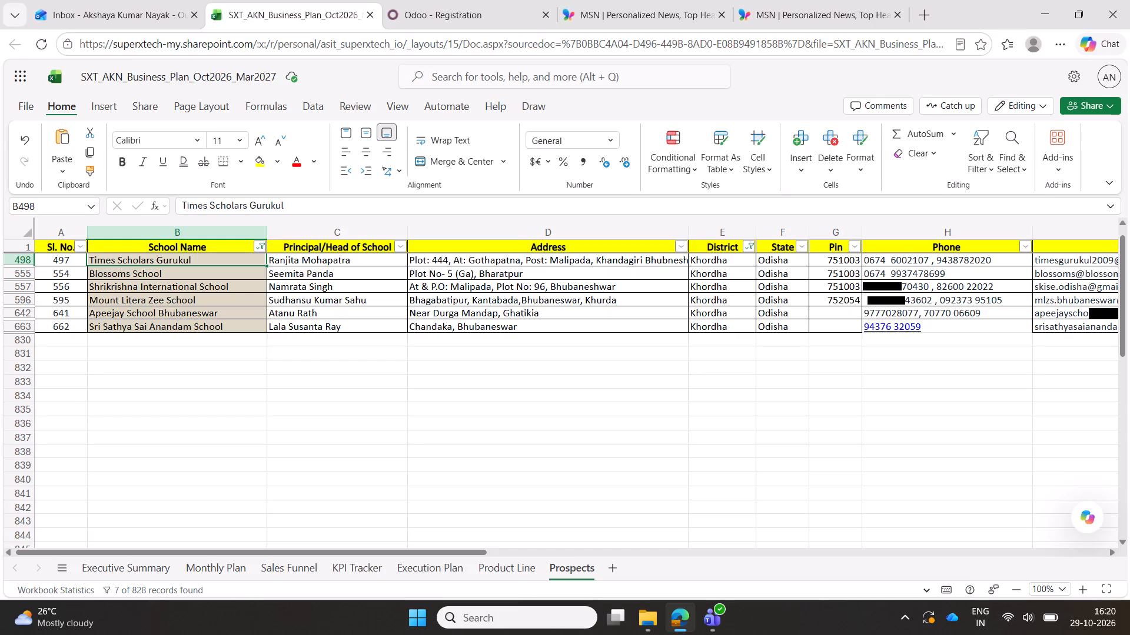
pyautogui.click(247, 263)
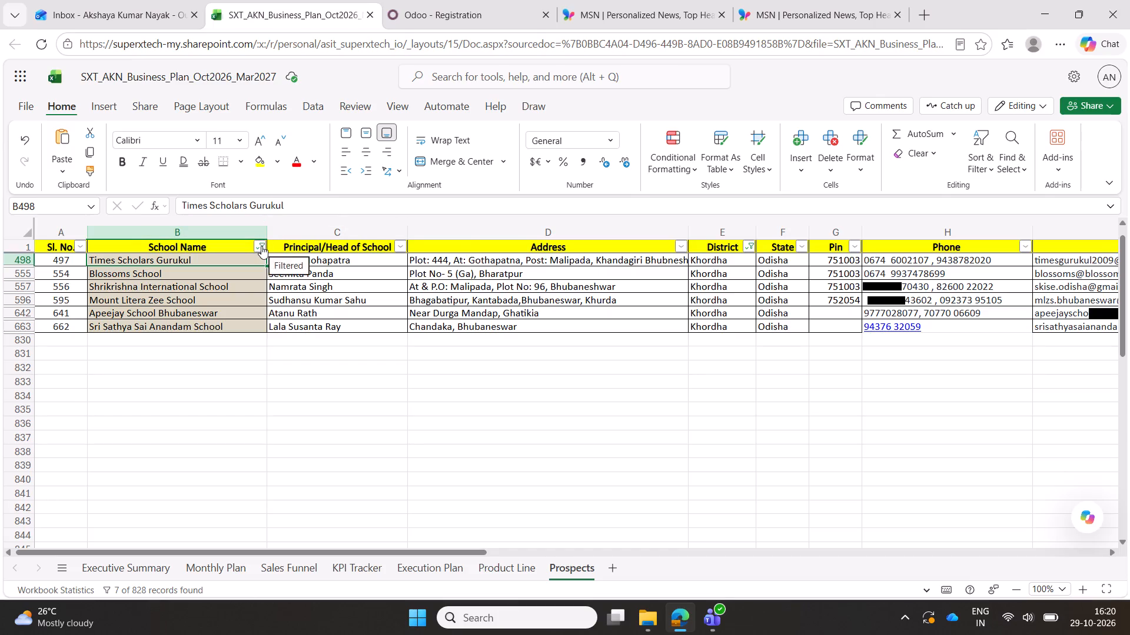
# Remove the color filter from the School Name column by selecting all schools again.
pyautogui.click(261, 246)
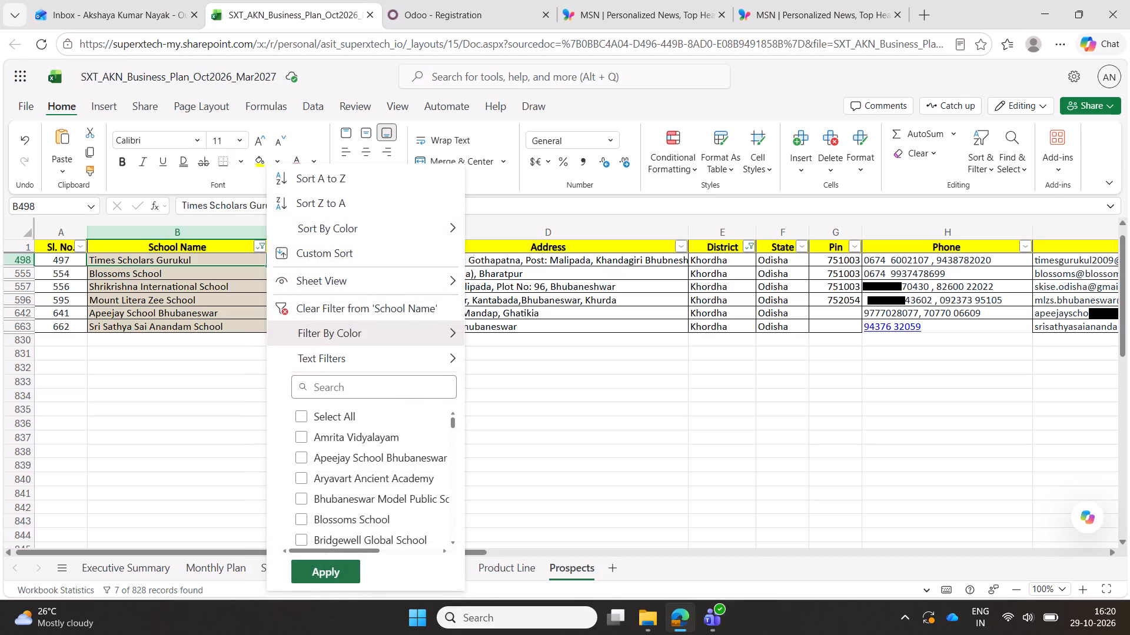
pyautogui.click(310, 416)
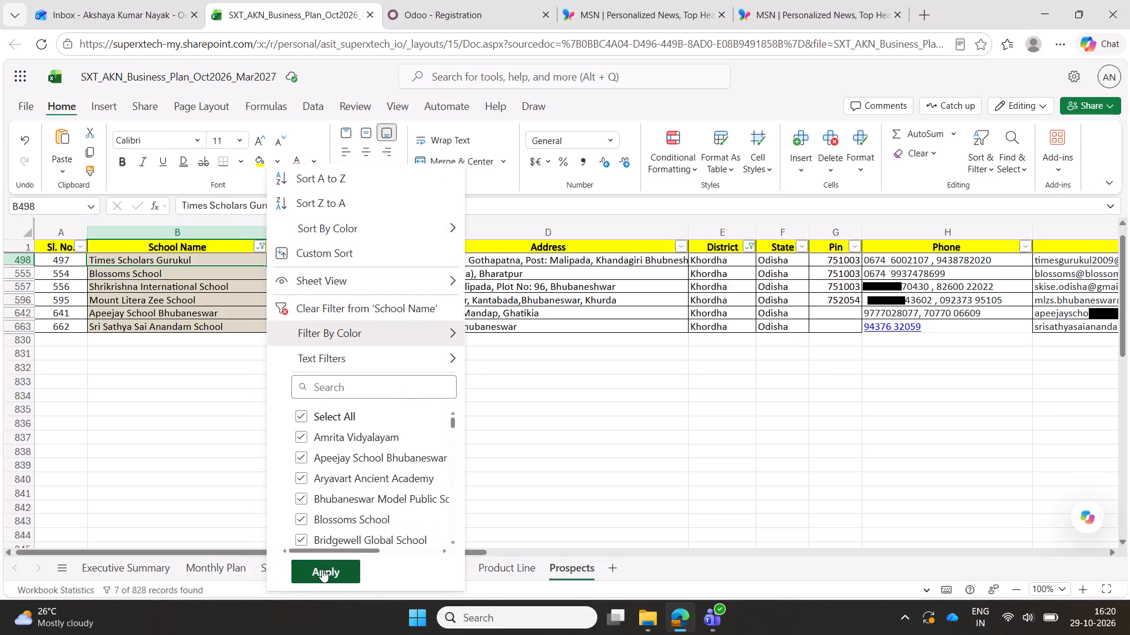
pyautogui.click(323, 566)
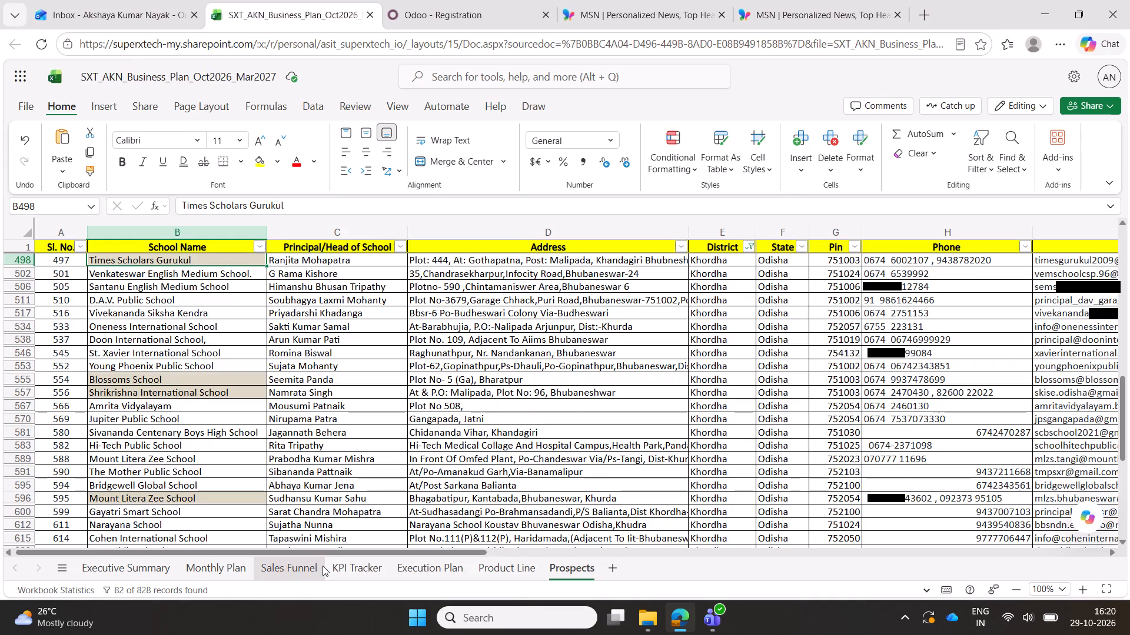
# Look back up through the Khordha school names from Gayatri Smart School to the top of the list.
pyautogui.click(168, 513)
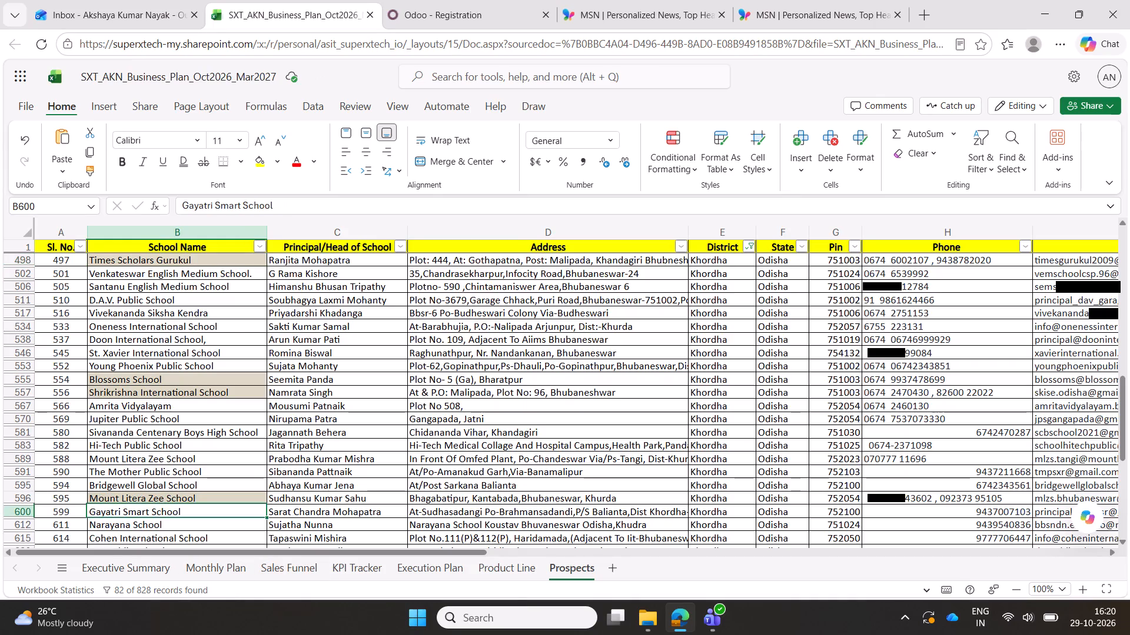
pyautogui.press('Up')
pyautogui.press('Up')
pyautogui.press('Up')
pyautogui.press('Up')
pyautogui.press('Up')
pyautogui.press('Up')
pyautogui.press('Up')
pyautogui.press('Up')
pyautogui.press('Up')
pyautogui.press('Up')
pyautogui.press('Up')
pyautogui.press('Up')
pyautogui.press('Up')
pyautogui.press('Up')
pyautogui.press('Up')
pyautogui.press('Up')
pyautogui.press('Up')
pyautogui.press('Up')
pyautogui.press('Up')
pyautogui.press('Up')
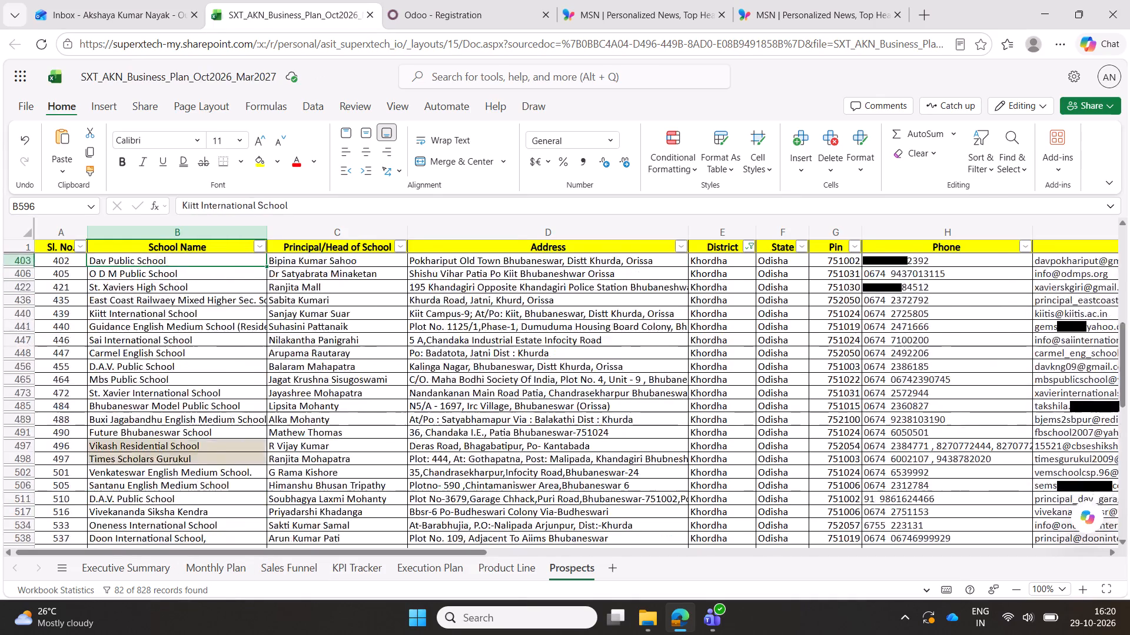
pyautogui.press('Up')
pyautogui.press('Up')
pyautogui.press('Up')
pyautogui.press('Up')
pyautogui.press('Up')
pyautogui.press('Up')
pyautogui.press('Up')
pyautogui.press('Up')
pyautogui.press('Up')
pyautogui.press('Up')
pyautogui.press('Up')
pyautogui.press('Up')
pyautogui.press('Up')
pyautogui.press('Up')
pyautogui.press('Up')
pyautogui.press('Up')
pyautogui.press('Up')
pyautogui.press('Up')
pyautogui.press('Up')
pyautogui.press('Up')
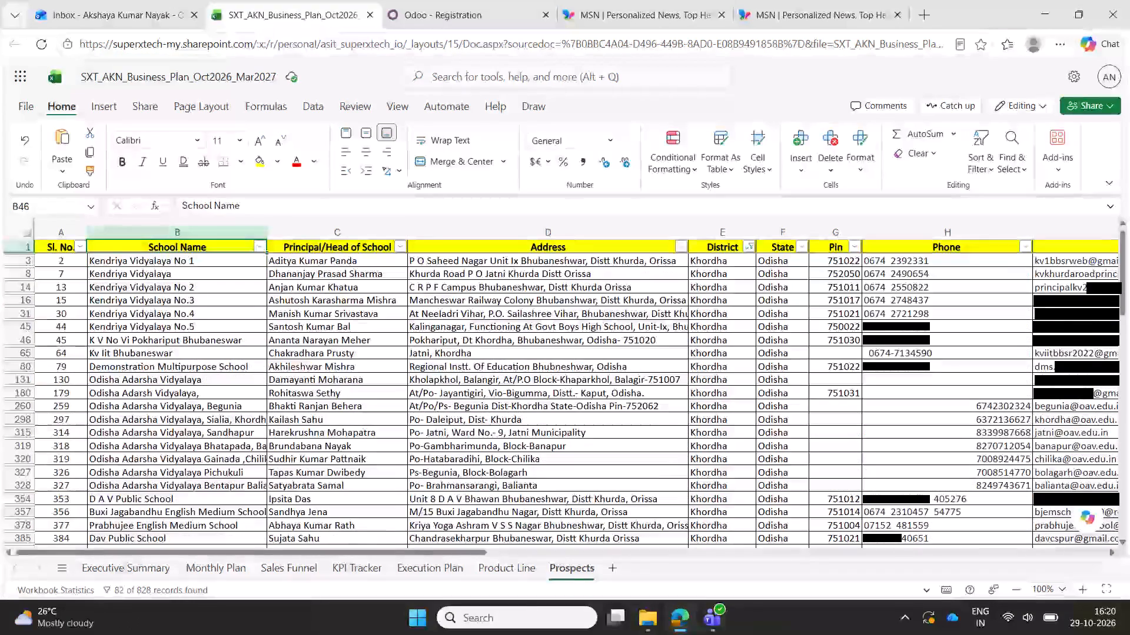
# Examine the Khordha school names from the first Kendriya Vidyalaya entries down to the end of the list, checking the highlighted schools.
pyautogui.press('Down')
pyautogui.press('Down')
pyautogui.press('Down')
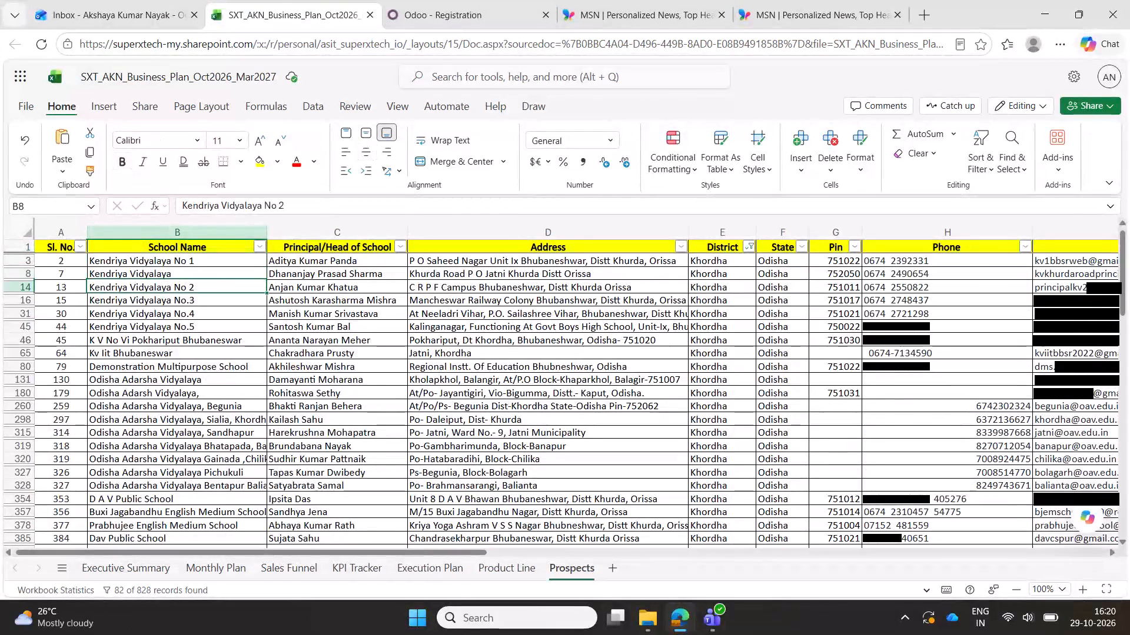
pyautogui.press('Down')
pyautogui.press('Down')
pyautogui.press('Down')
pyautogui.press('Down')
pyautogui.press('Down')
pyautogui.press('Down')
pyautogui.press('Down')
pyautogui.press('Down')
pyautogui.press('Down')
pyautogui.press('Down')
pyautogui.press('Down')
pyautogui.press('Down')
pyautogui.press('Down')
pyautogui.press('Down')
pyautogui.click(168, 513)
pyautogui.press('Down')
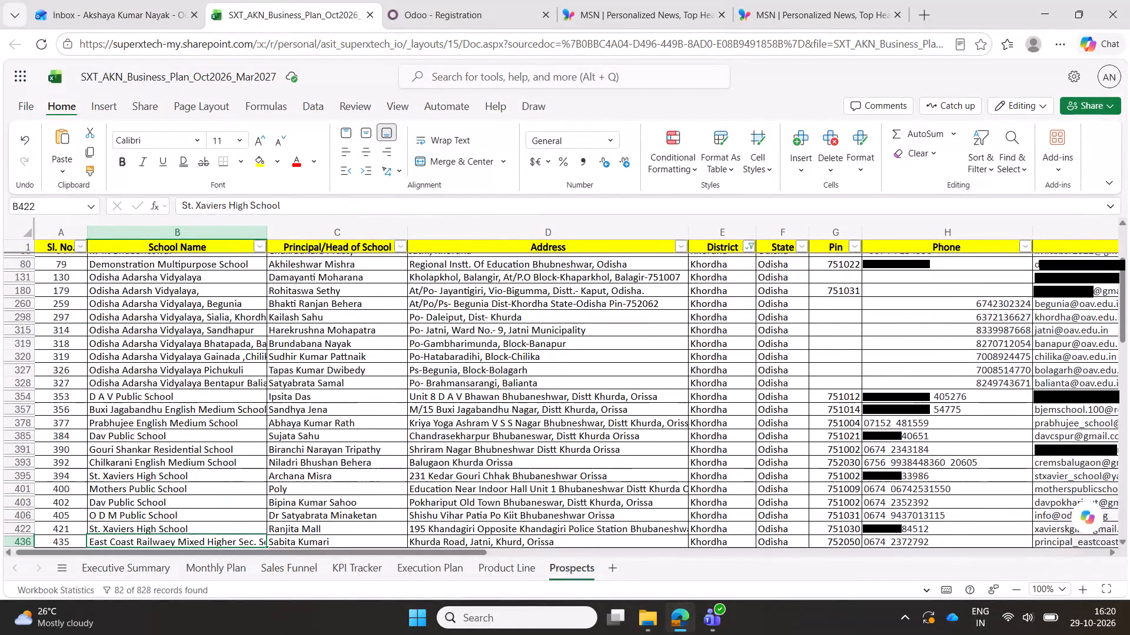
pyautogui.press('Down')
pyautogui.press('Down')
pyautogui.press('Down')
pyautogui.press('Down')
pyautogui.press('Down')
pyautogui.press('Down')
pyautogui.press('Down')
pyautogui.press('Down')
pyautogui.press('Down')
pyautogui.press('Down')
pyautogui.press('Down')
pyautogui.press('Down')
pyautogui.press('Down')
pyautogui.press('Down')
pyautogui.press('Down')
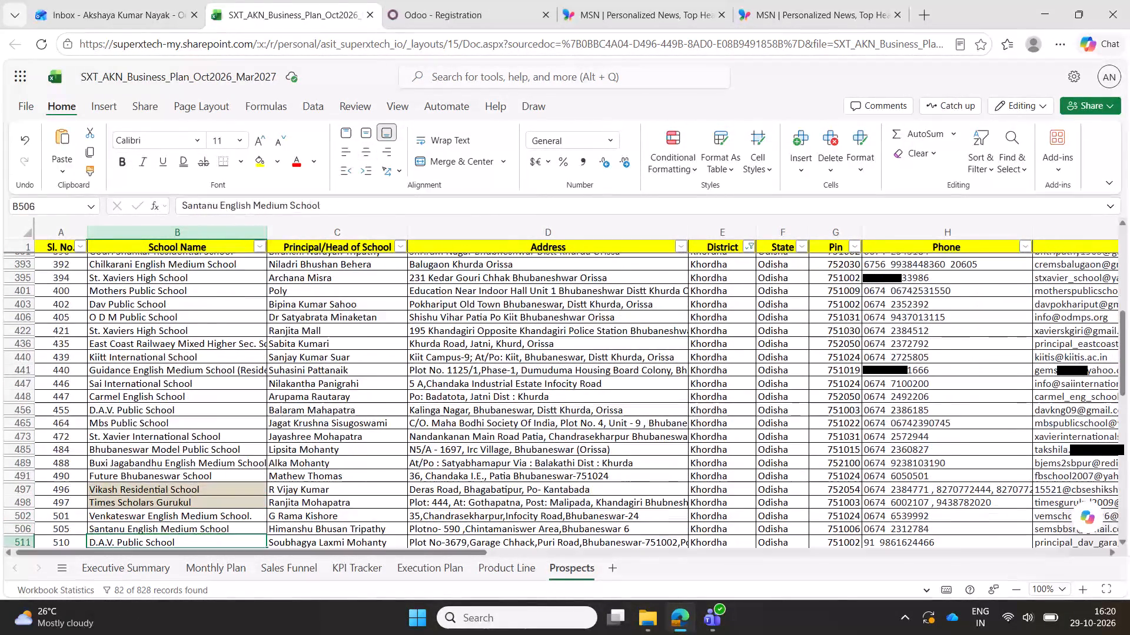
pyautogui.press('Down')
pyautogui.press('Down')
pyautogui.press('Down')
pyautogui.press('Down')
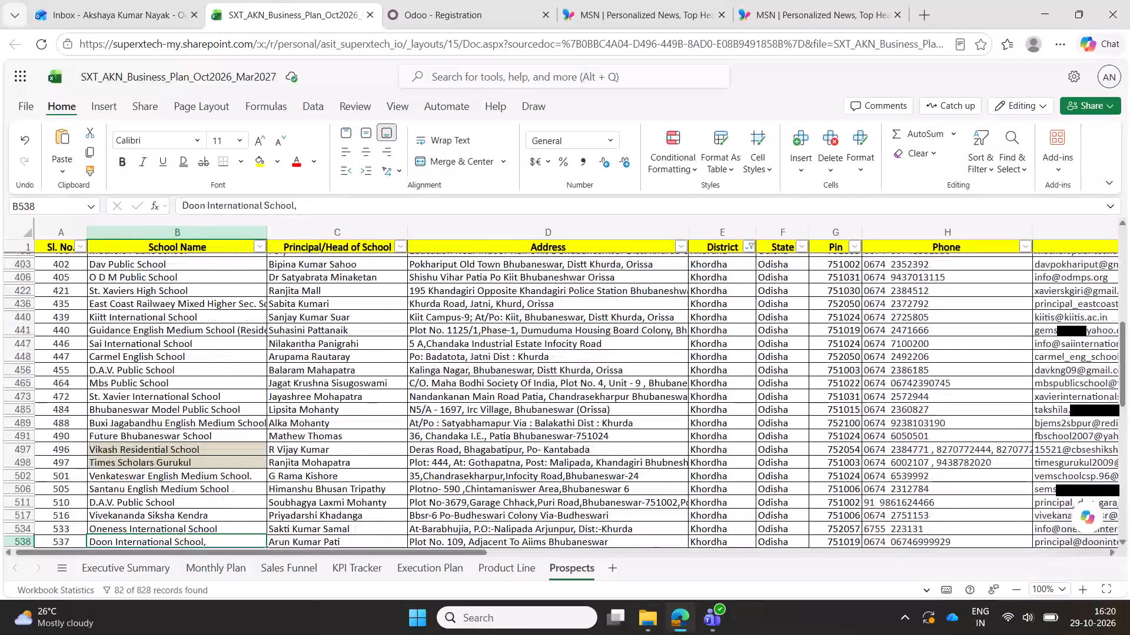
pyautogui.press('Down')
pyautogui.press('Down')
pyautogui.press('Down')
pyautogui.press('Down')
pyautogui.press('Down')
pyautogui.press('Down')
pyautogui.press('Down')
pyautogui.press('Down')
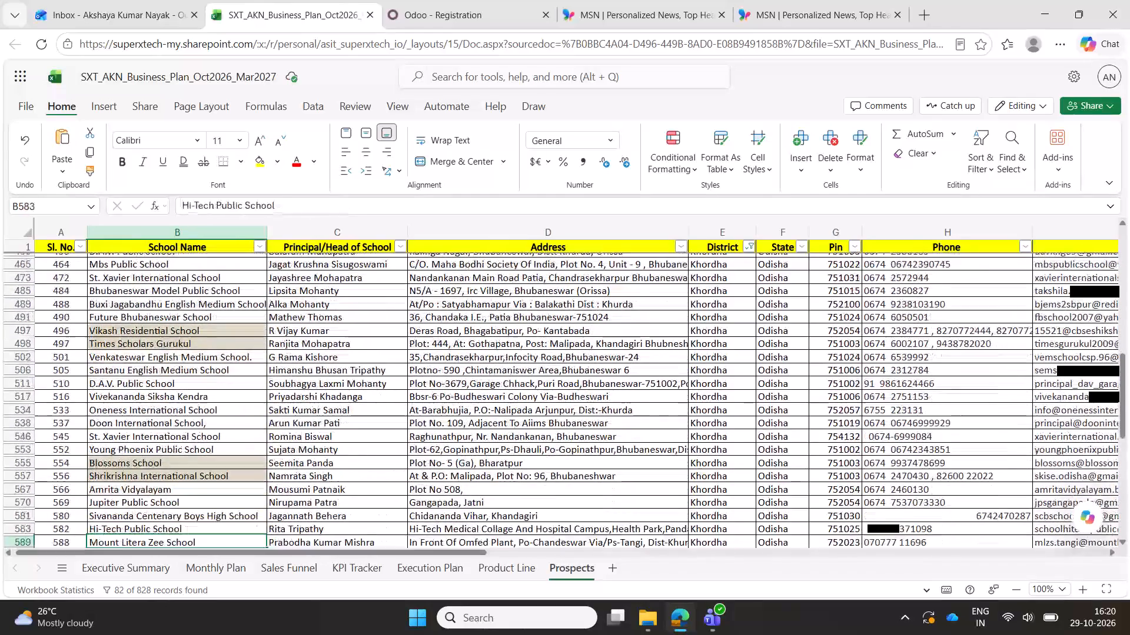
pyautogui.press('Down')
pyautogui.press('Down')
pyautogui.press('Down')
pyautogui.press('Down')
pyautogui.press('Down')
pyautogui.press('Down')
pyautogui.press('Down')
pyautogui.press('Down')
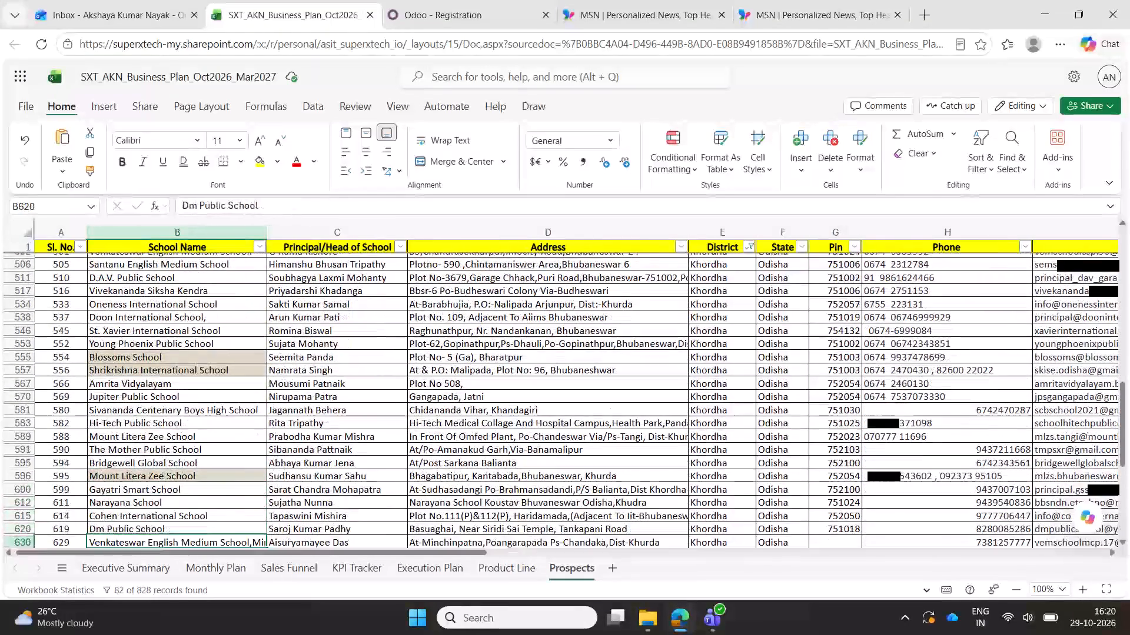
pyautogui.press('Down')
pyautogui.press('Down')
pyautogui.press('Down')
pyautogui.press('Down')
pyautogui.press('Down')
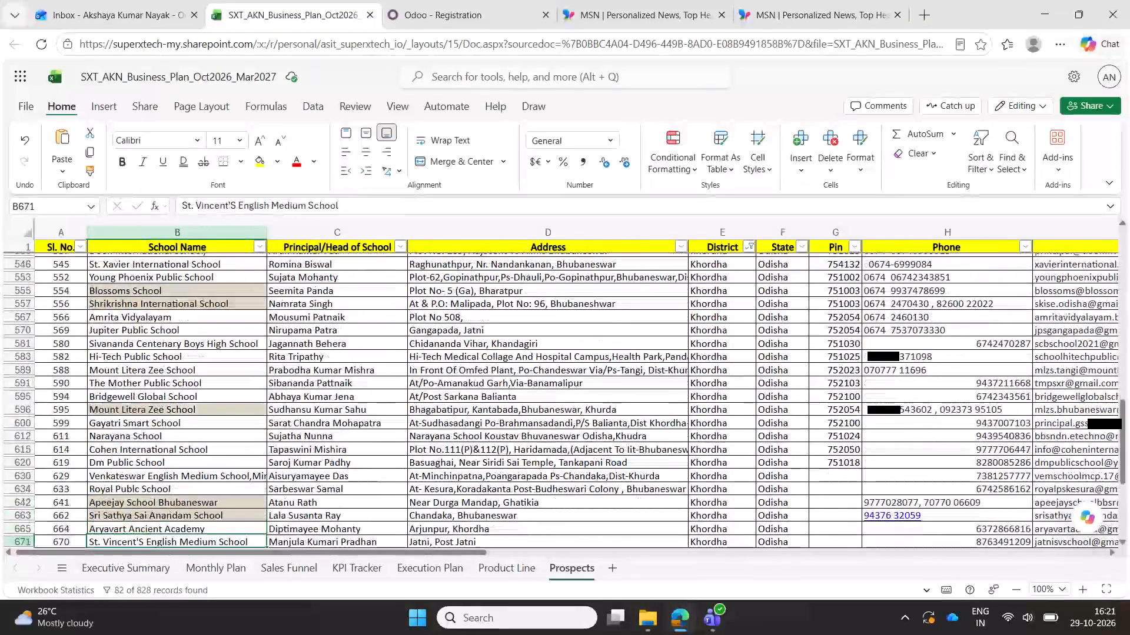
pyautogui.press('Down')
pyautogui.press('Down')
pyautogui.press('Down')
pyautogui.press('Down')
pyautogui.press('Down')
pyautogui.press('Down')
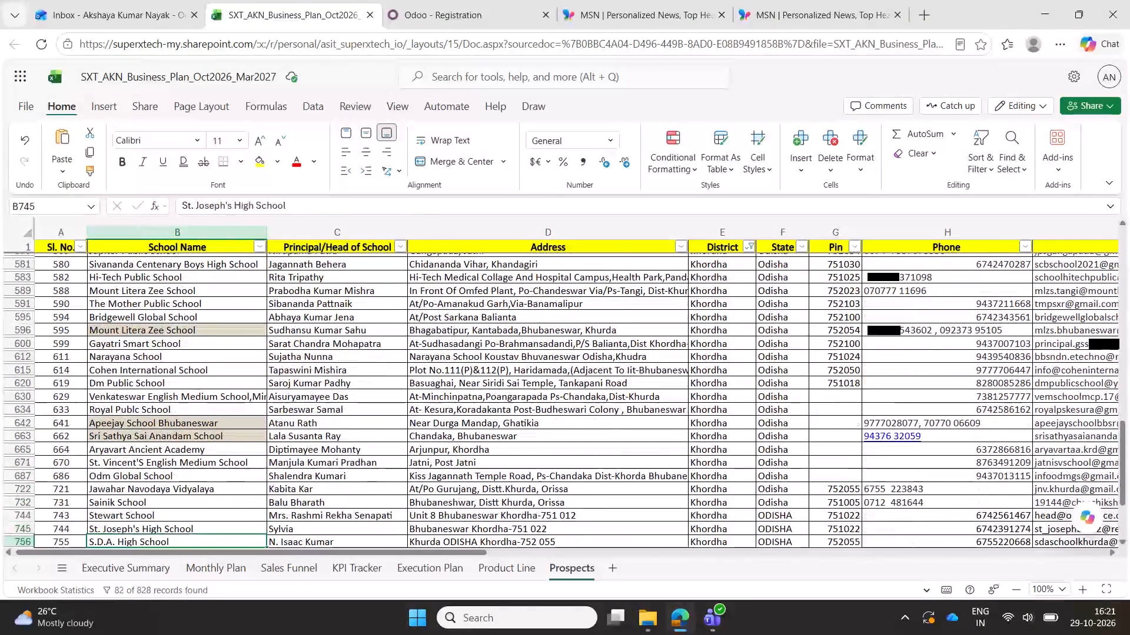
pyautogui.press('Down')
pyautogui.press('Down')
pyautogui.press('Down')
pyautogui.press('Down')
pyautogui.press('Down')
pyautogui.press('Down')
pyautogui.press('Down')
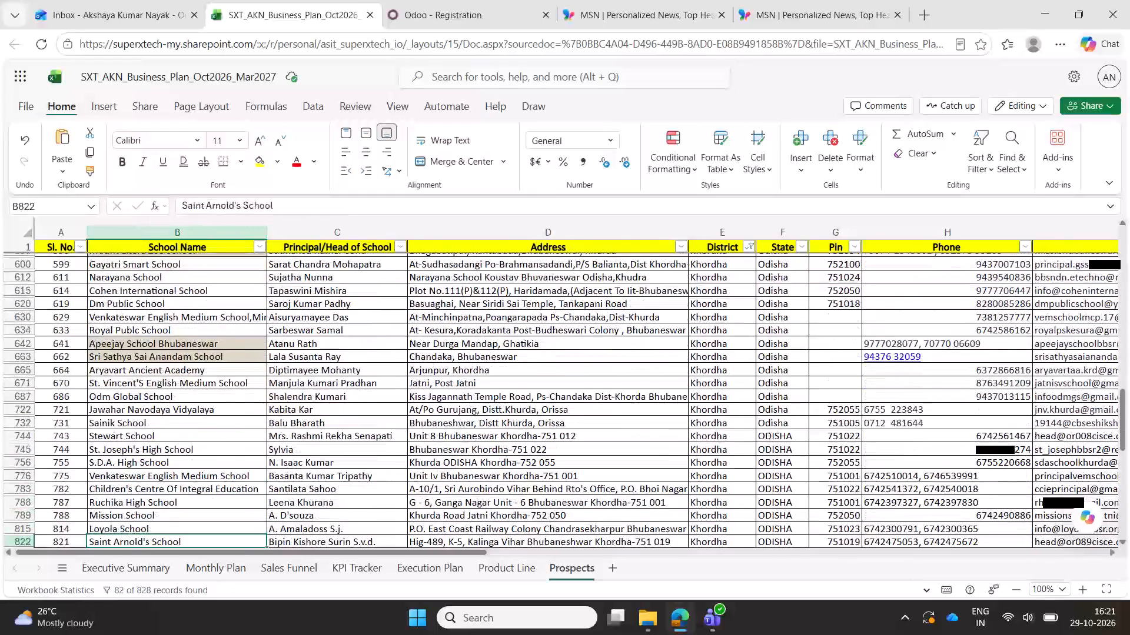
pyautogui.press('Down')
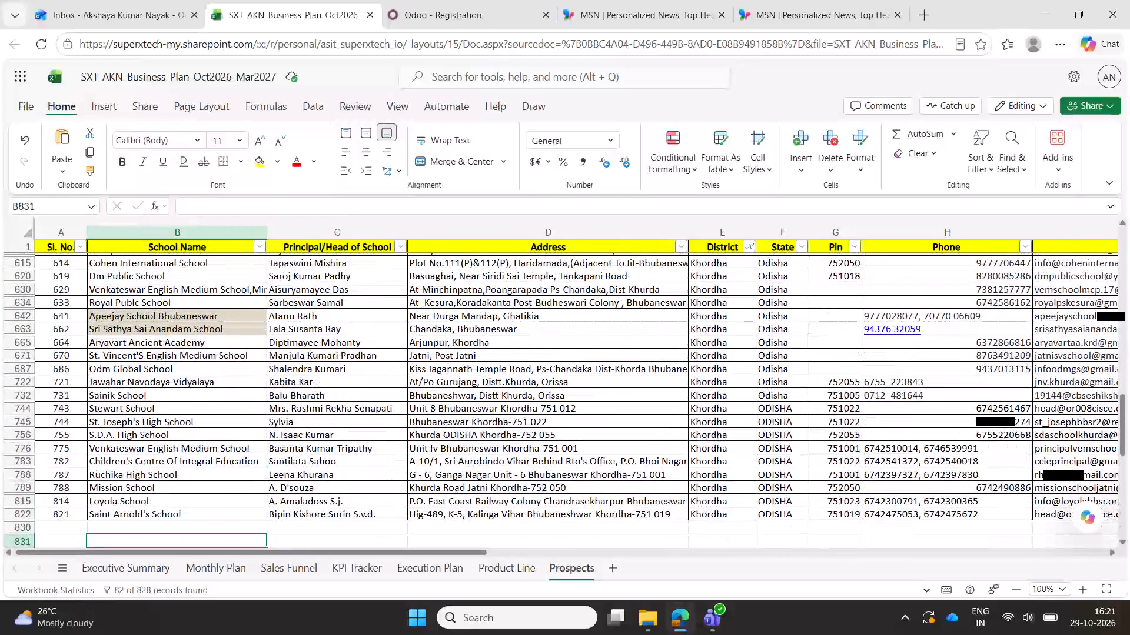
pyautogui.press('Up')
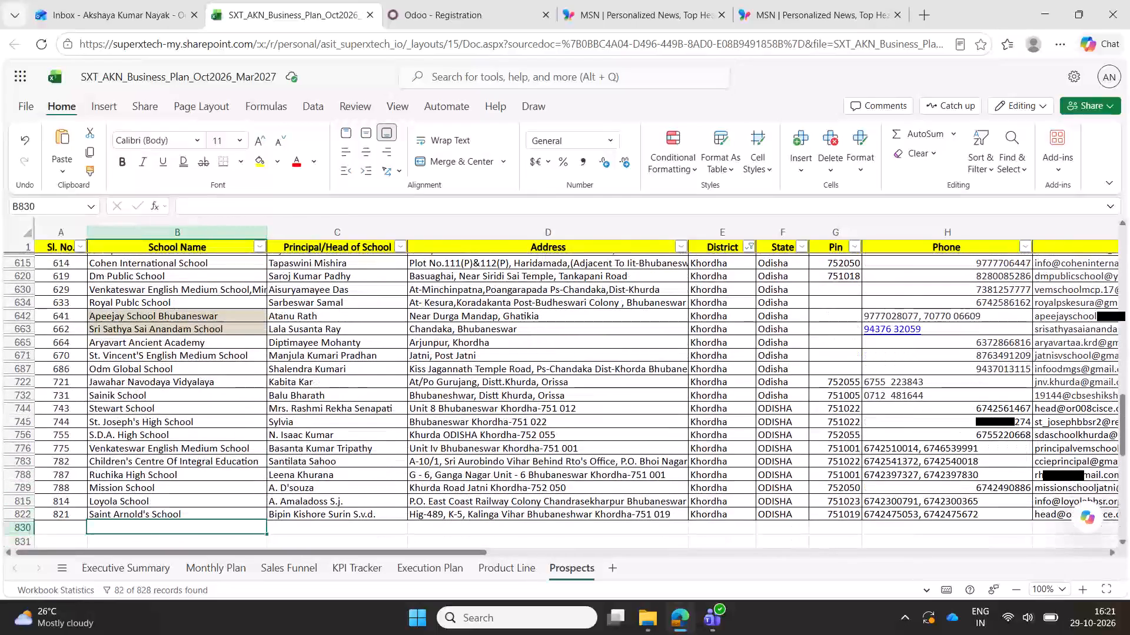
# Search the Prospects sheet for "vikas" and select the Vikash Residential School entry.
pyautogui.hotkey('ctrl', 'f')
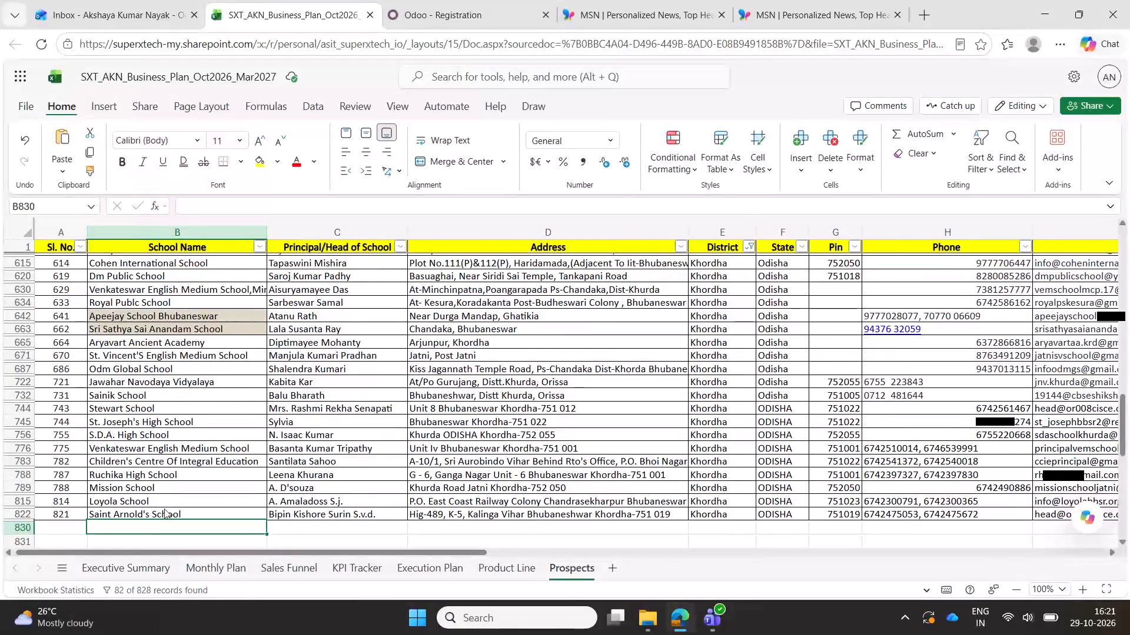
pyautogui.write('vikas')
pyautogui.press('Return')
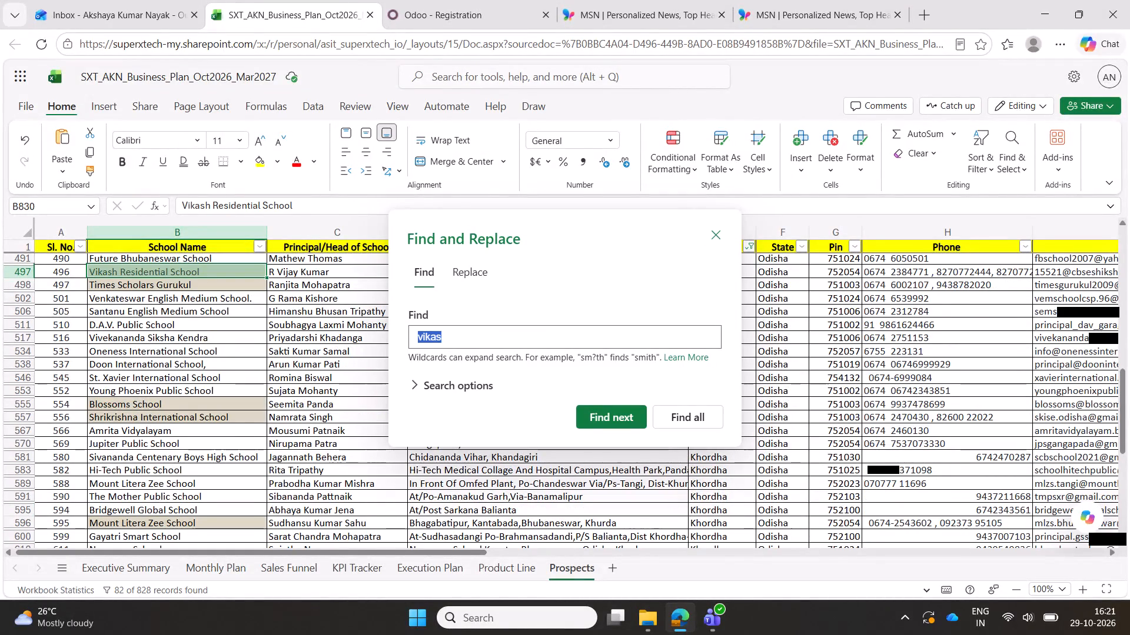
pyautogui.click(137, 365)
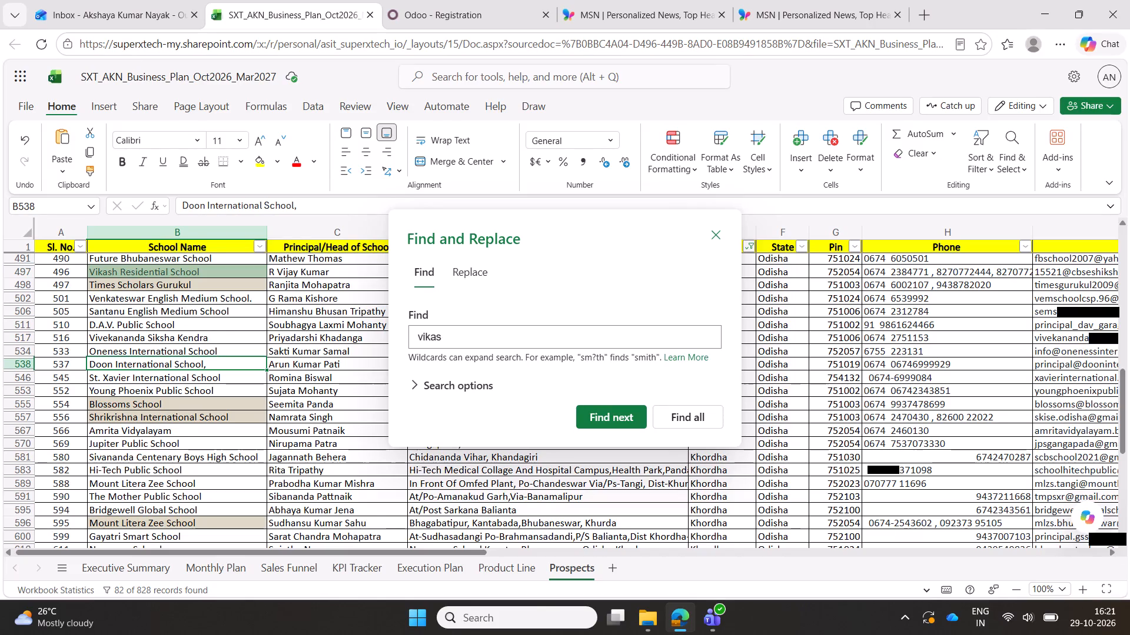
pyautogui.click(217, 273)
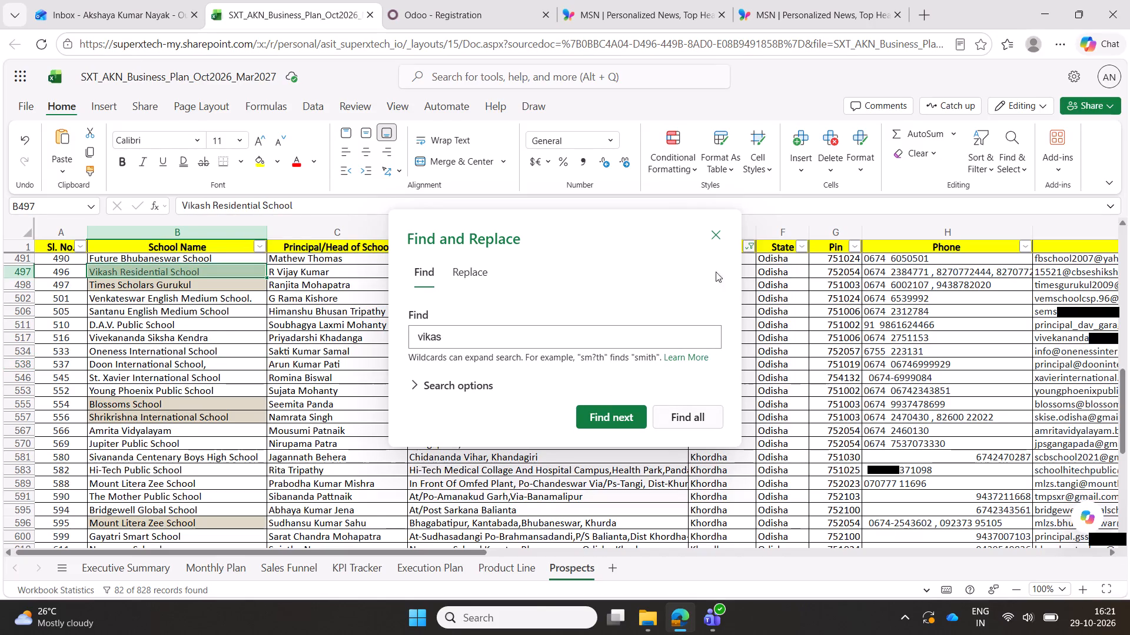
pyautogui.click(716, 226)
pyautogui.click(723, 236)
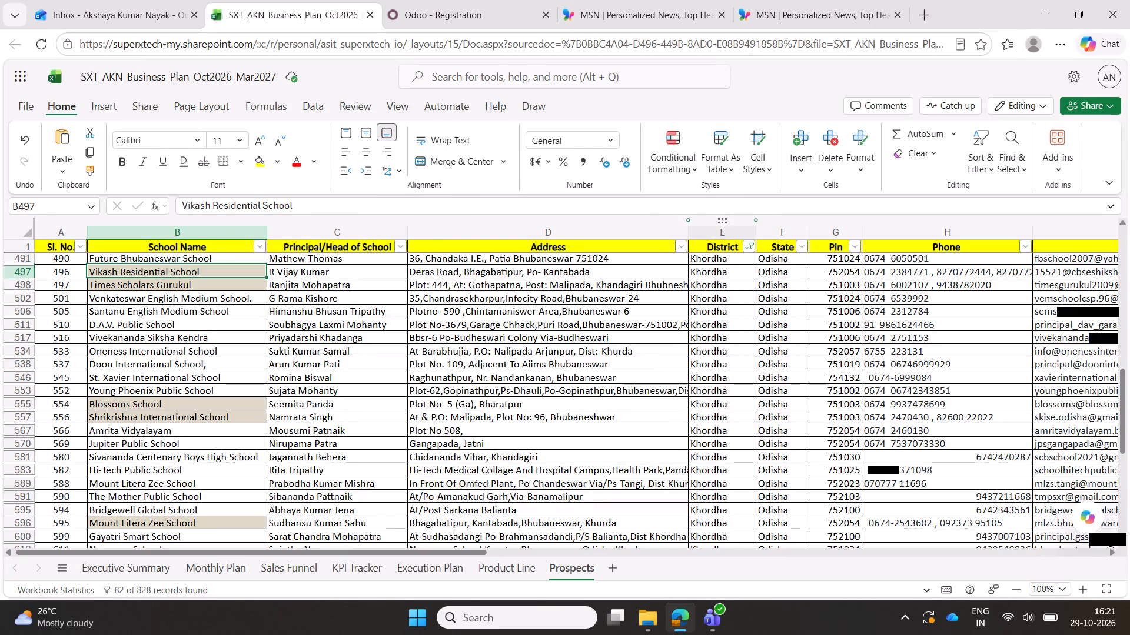
pyautogui.click(262, 363)
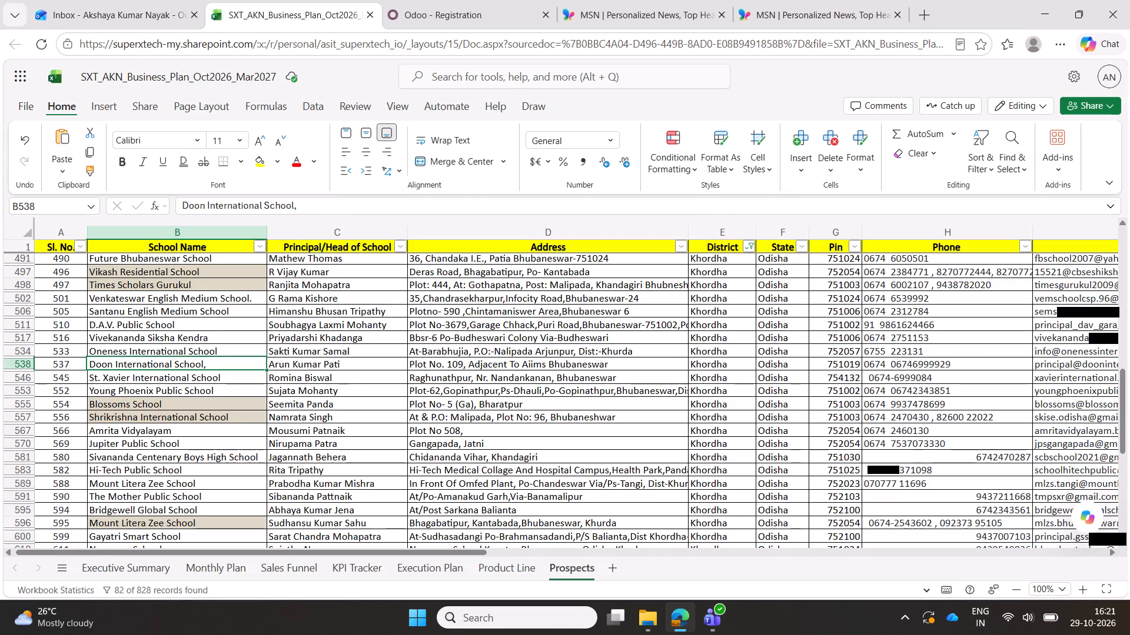
pyautogui.click(251, 272)
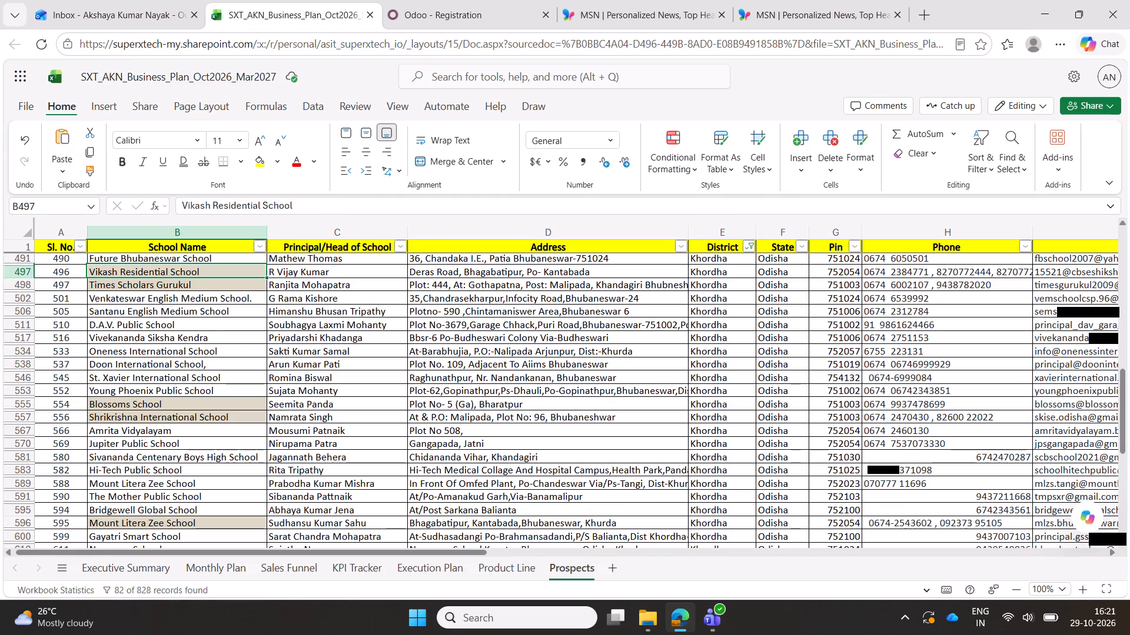
pyautogui.click(251, 272)
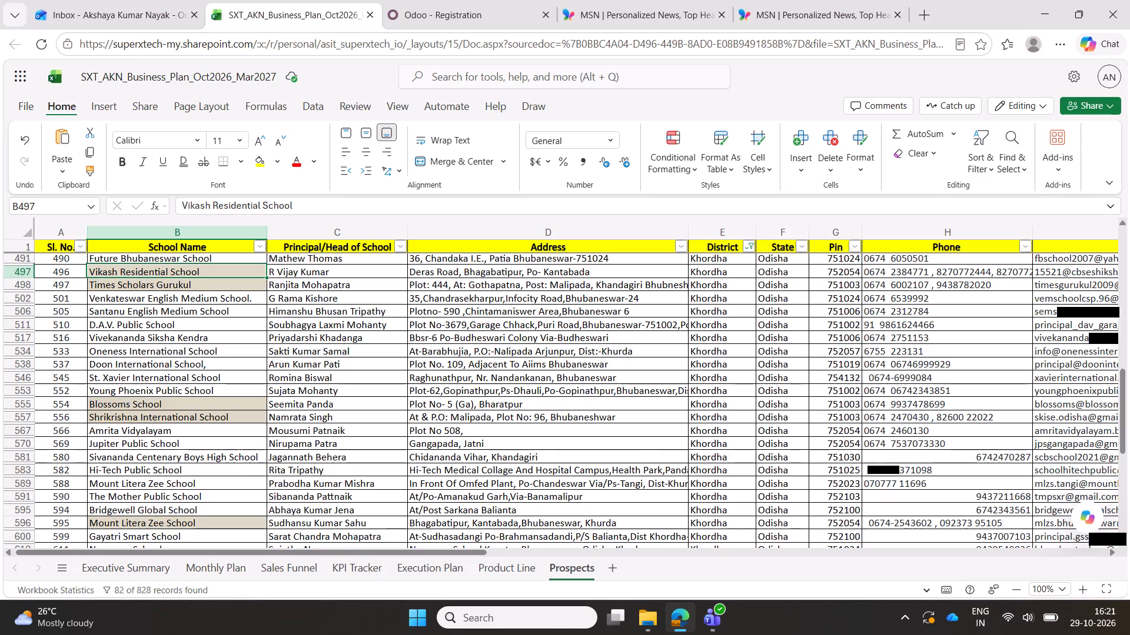
# Filter the School Name column by the beige cell color.
pyautogui.click(260, 248)
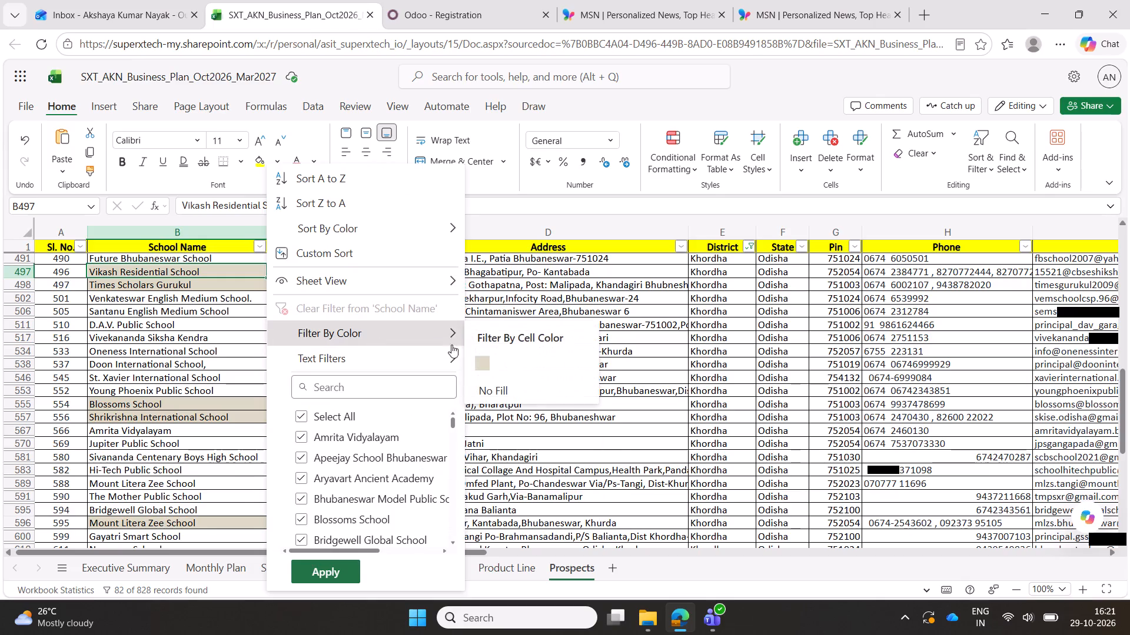
pyautogui.click(488, 366)
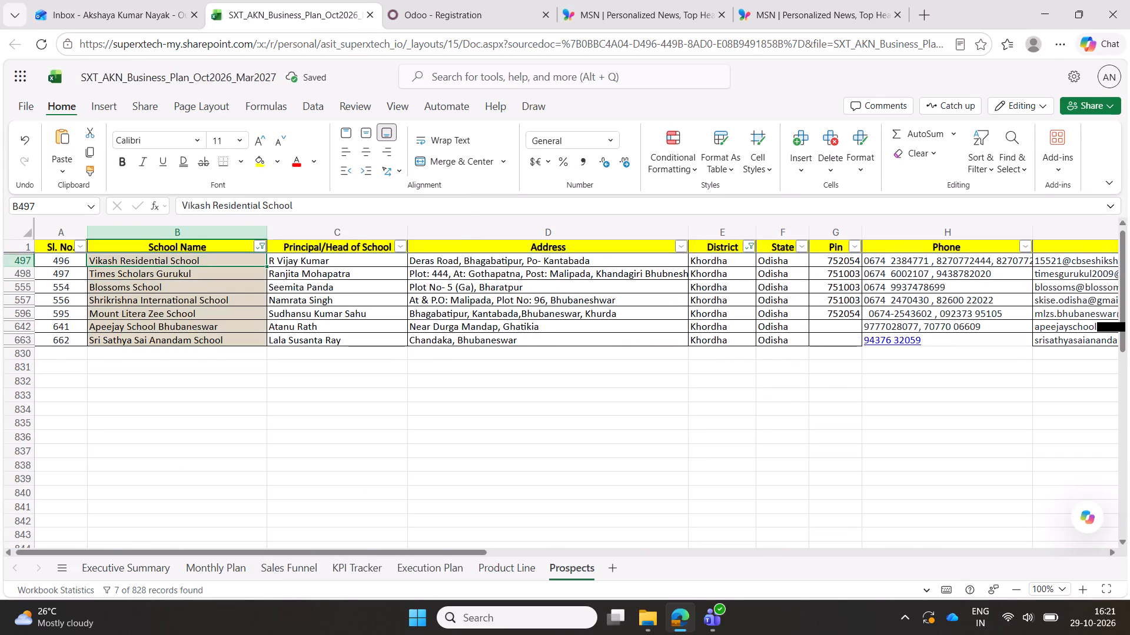
# Examine the Vikash Residential School record across its columns, from principal and address to phone, email and website.
pyautogui.click(199, 290)
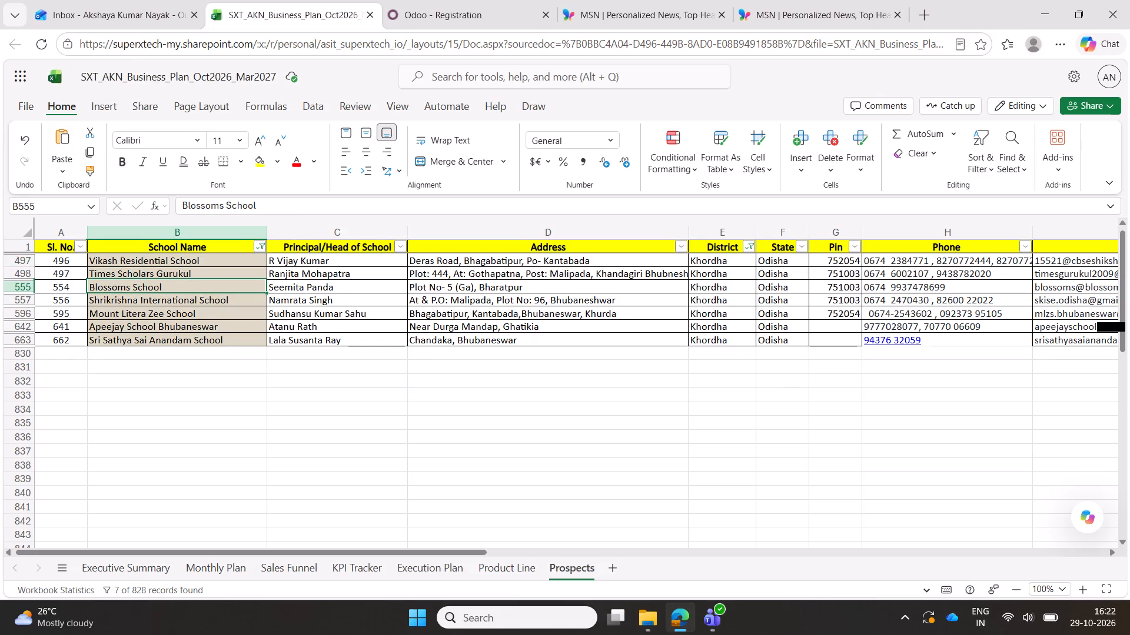
pyautogui.click(287, 256)
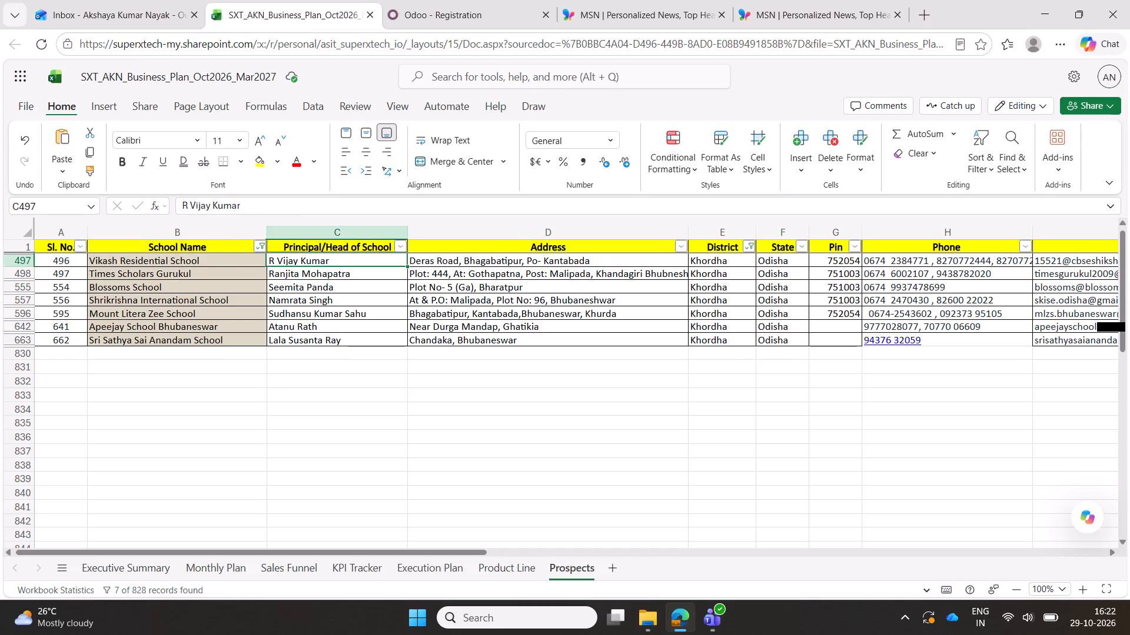
pyautogui.press('Right')
pyautogui.press('Right')
pyautogui.press('Right')
pyautogui.press('Right')
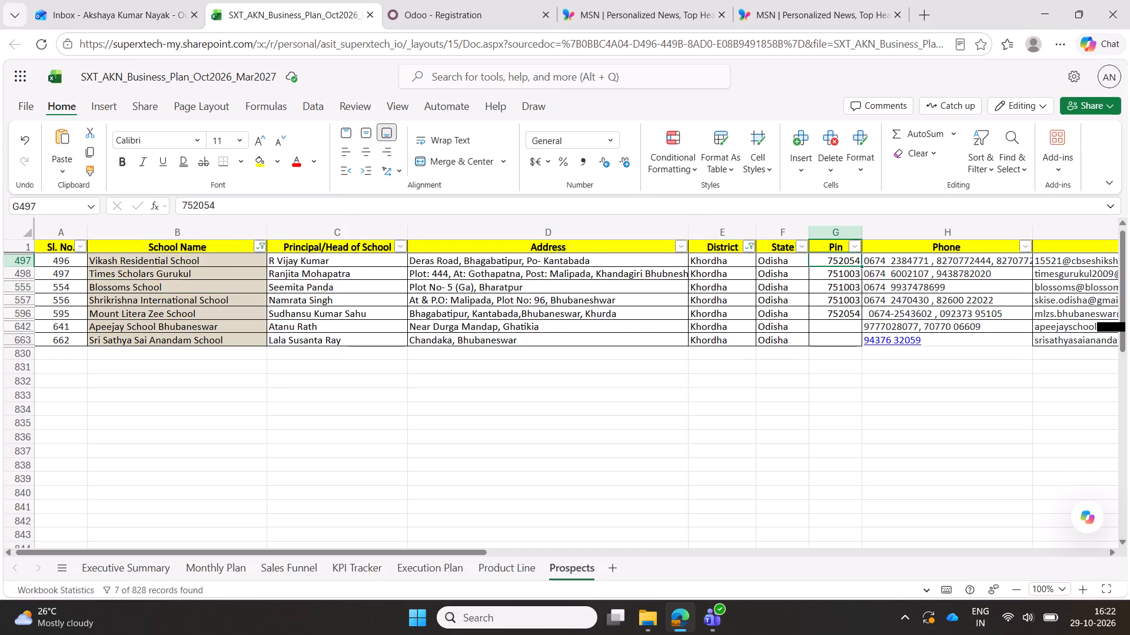
pyautogui.press('Right')
pyautogui.press('Right')
pyautogui.press('Right')
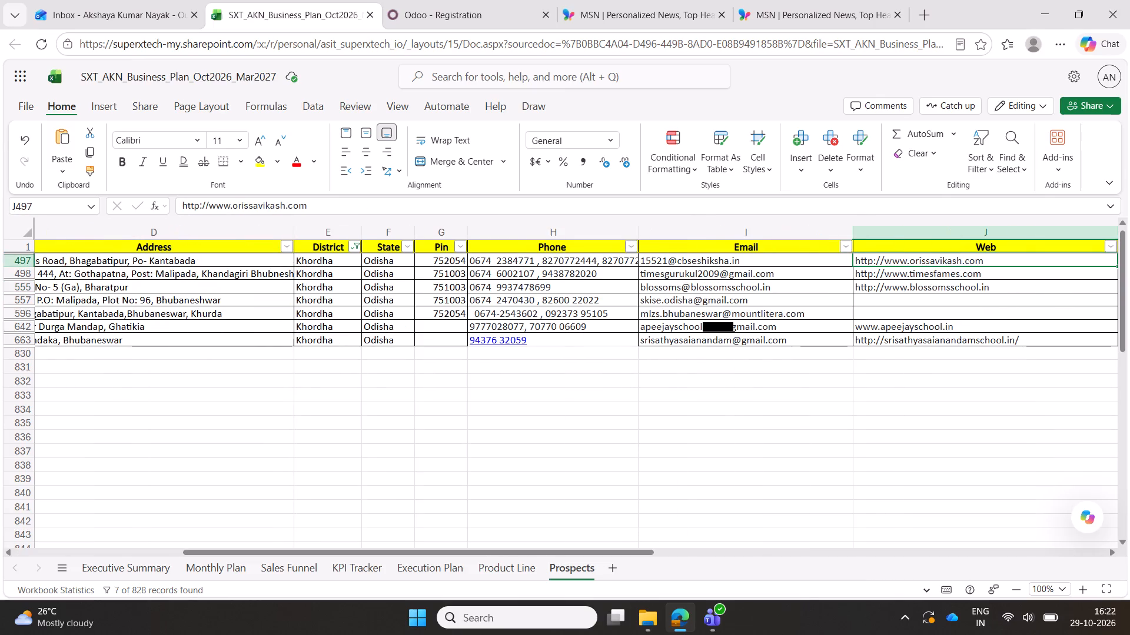
pyautogui.press('Left')
pyautogui.press('Left')
pyautogui.press('Left')
pyautogui.press('Left')
pyautogui.press('Left')
pyautogui.press('Left')
pyautogui.press('Left')
pyautogui.press('Left')
pyautogui.press('Left')
pyautogui.press('Left')
pyautogui.press('Left')
pyautogui.press('Left')
pyautogui.press('Left')
pyautogui.press('Left')
pyautogui.press('Left')
pyautogui.press('Left')
pyautogui.press('Left')
pyautogui.press('Left')
pyautogui.press('Left')
pyautogui.press('Left')
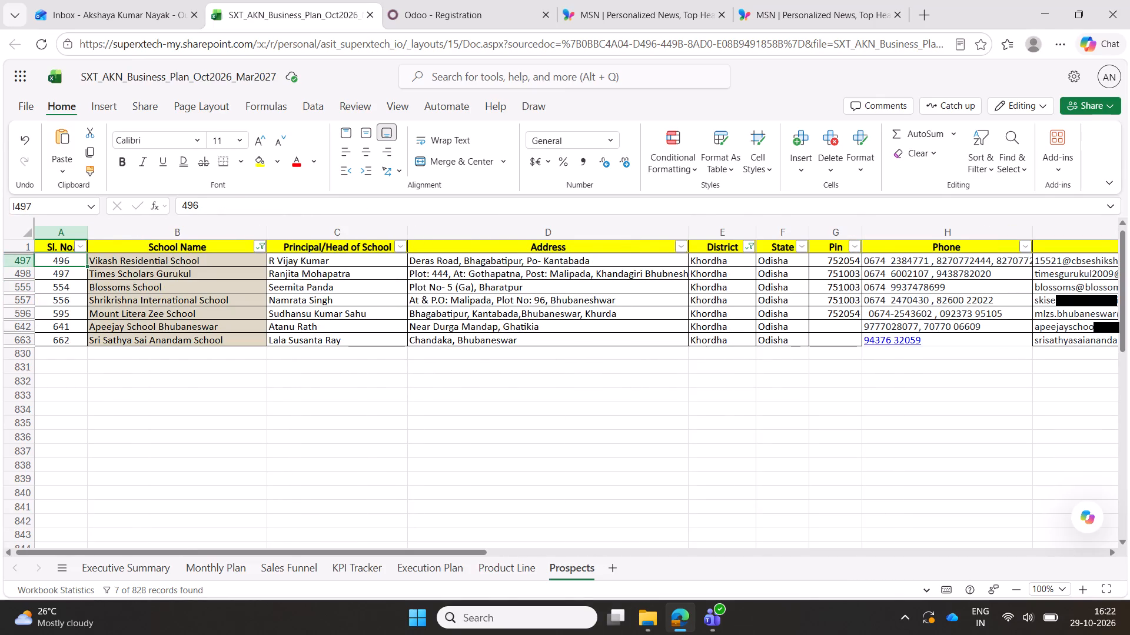
pyautogui.click(288, 262)
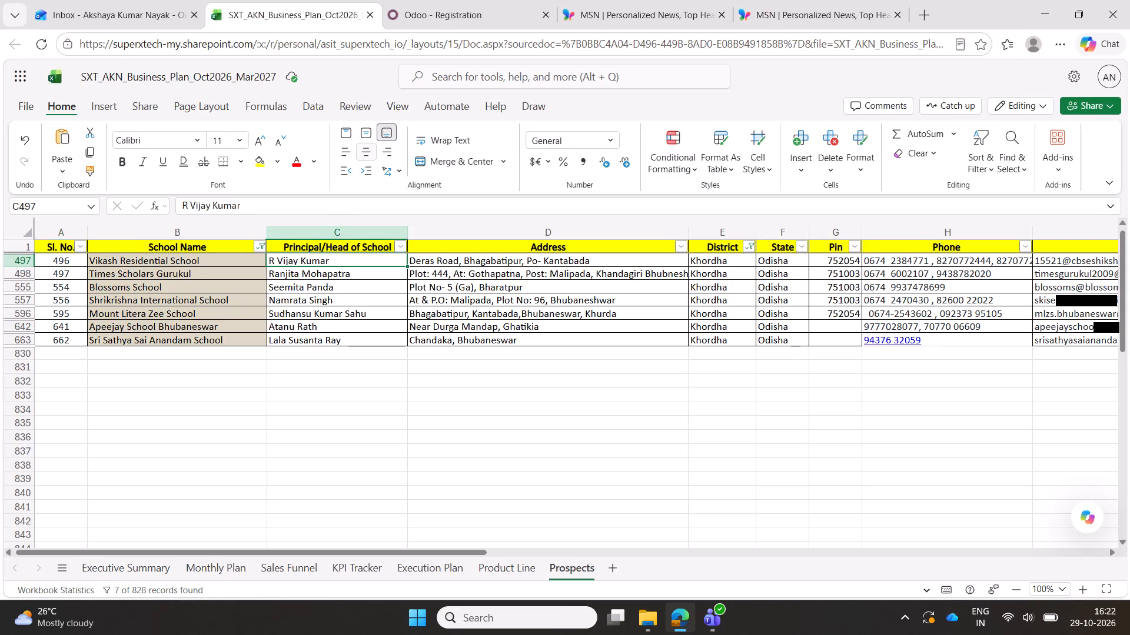
# Replace the color filter on the School Name column with a filter that selects all schools.
pyautogui.click(262, 247)
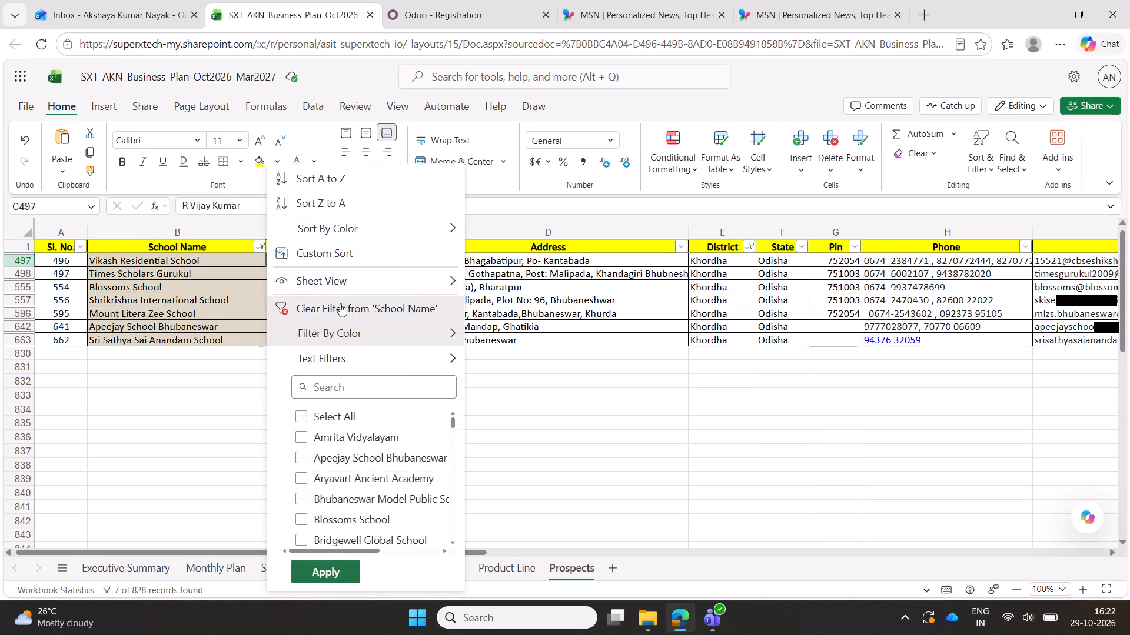
pyautogui.click(303, 417)
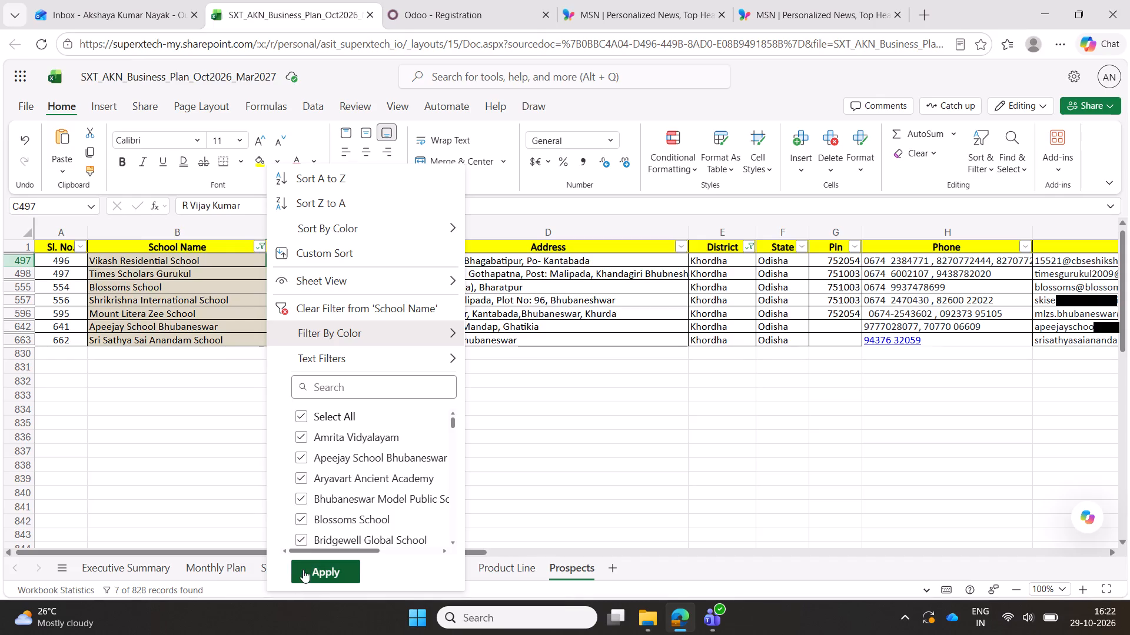
pyautogui.click(311, 567)
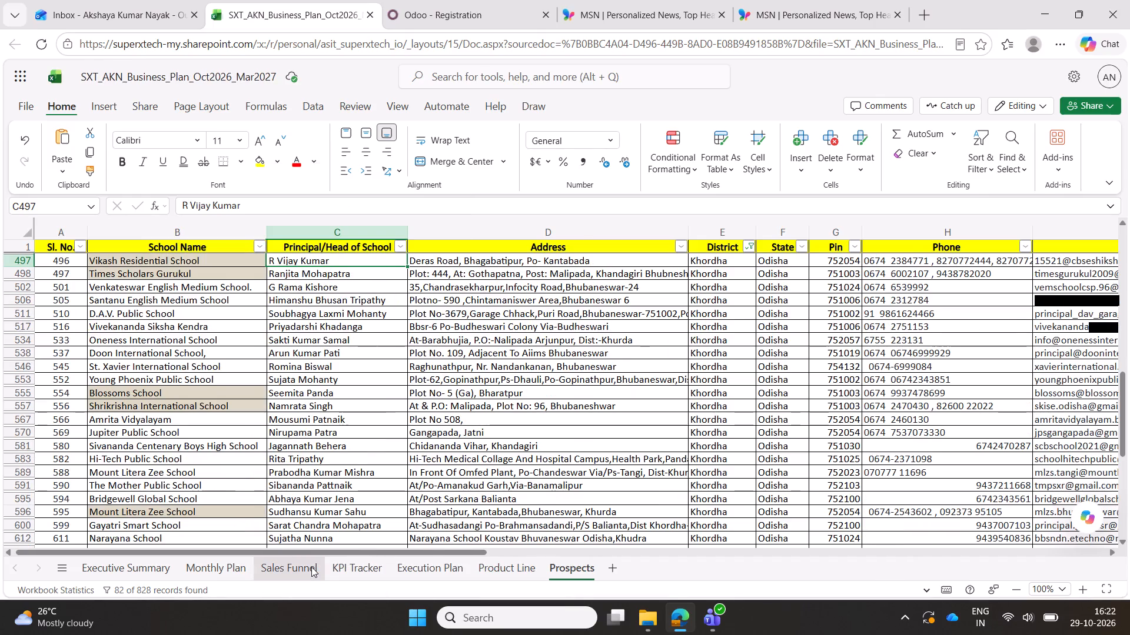
# Look back through the Khordha school list from the Mount Litera Zee School entry to the first Kendriya Vidyalaya rows.
pyautogui.click(406, 467)
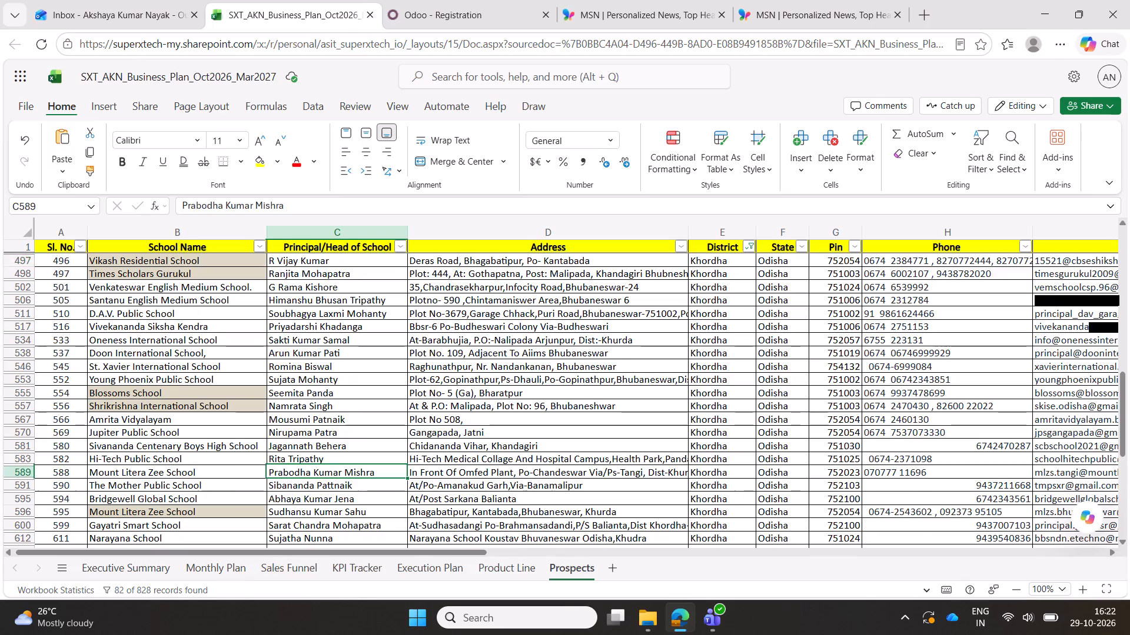
pyautogui.press('Left')
pyautogui.press('Up')
pyautogui.press('Right')
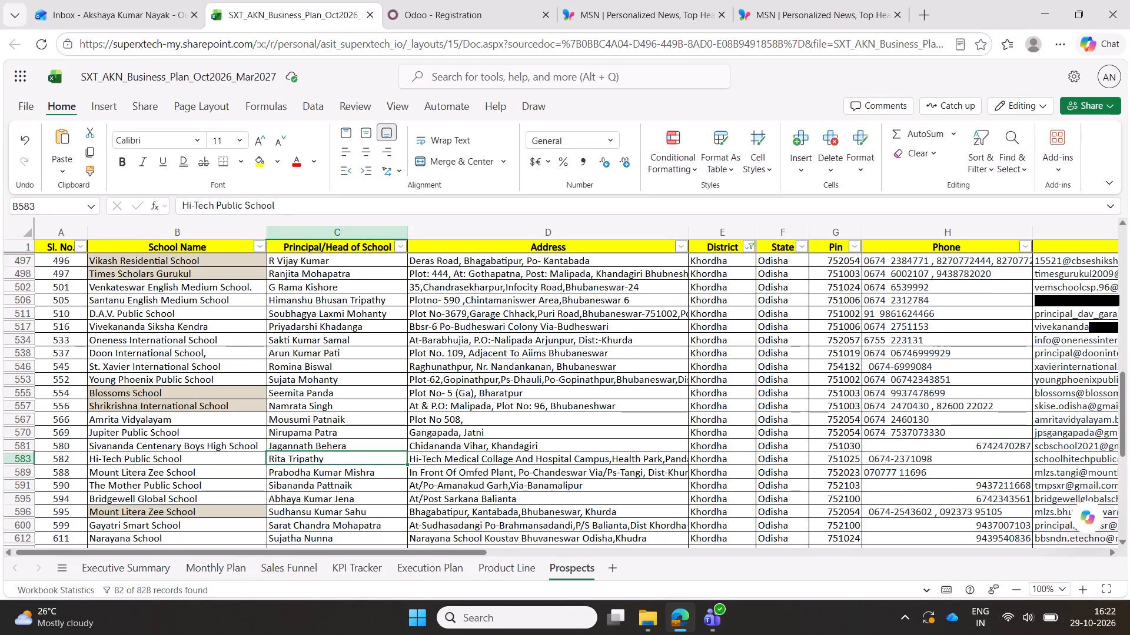
pyautogui.hotkey('ctrl', 'Up')
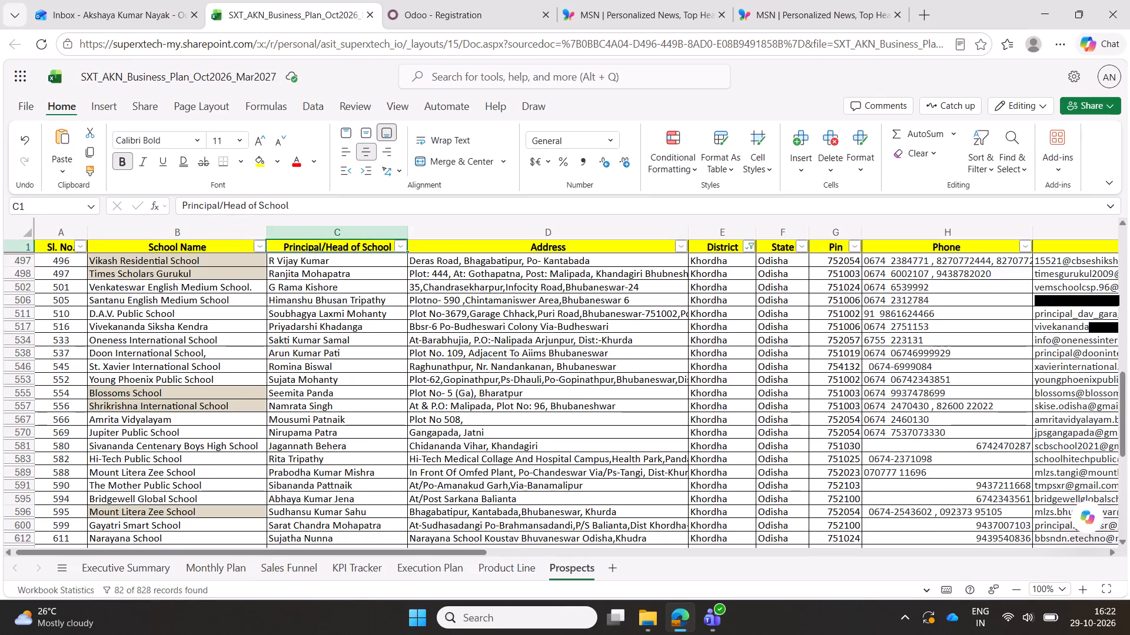
pyautogui.click(221, 474)
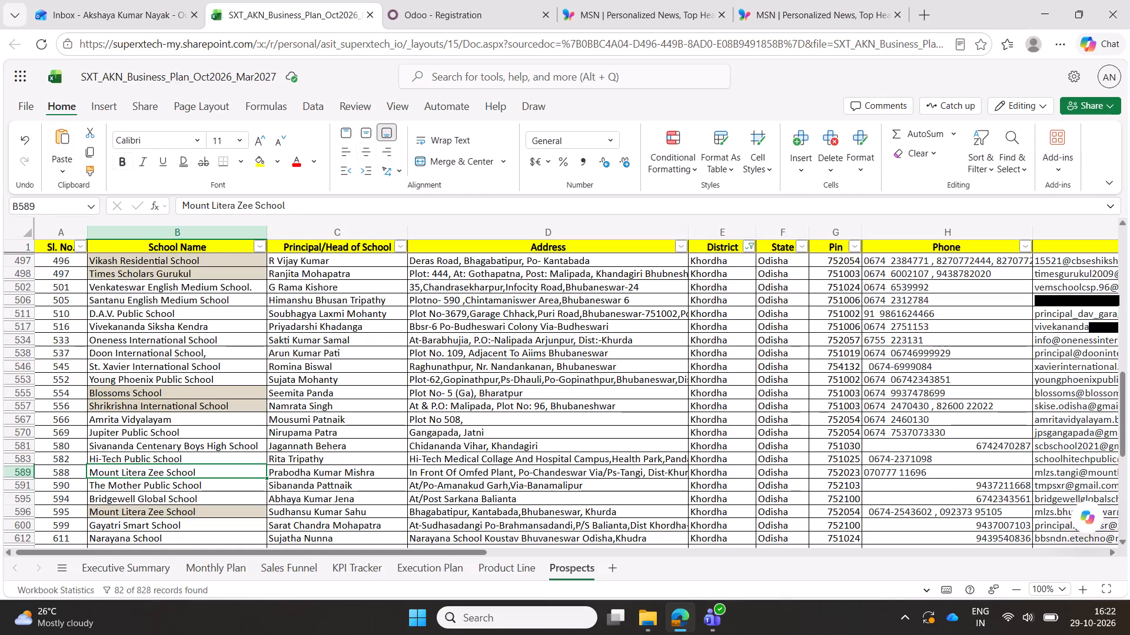
pyautogui.hotkey('ctrl', 'Up')
pyautogui.hotkey('ctrl', 'Up')
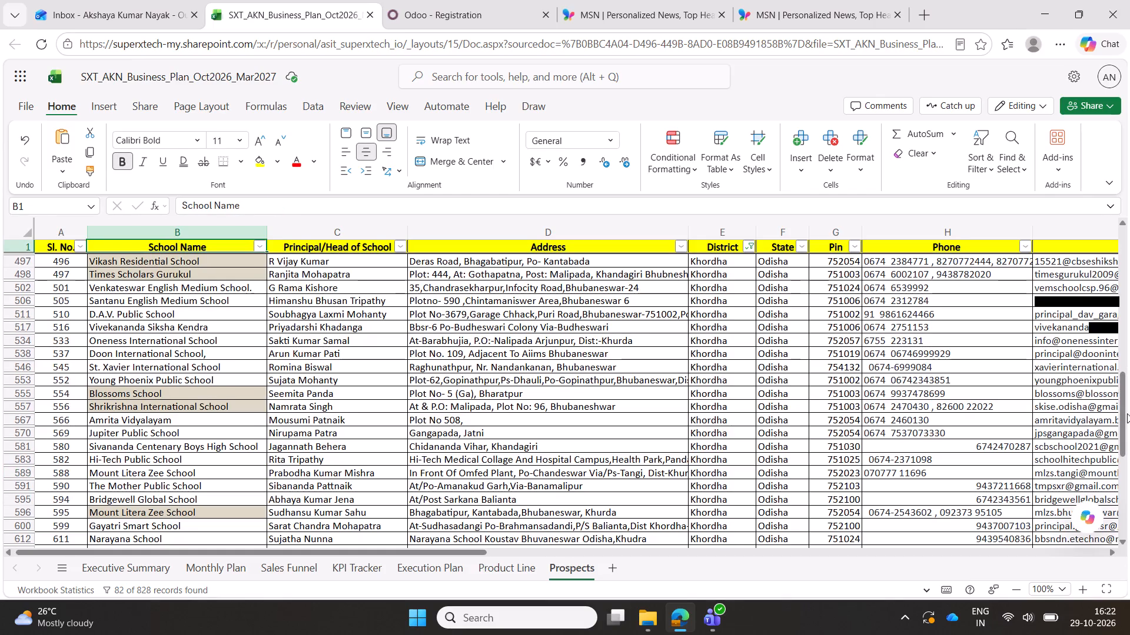
pyautogui.moveTo(1128, 412); pyautogui.dragTo(1129, 212)
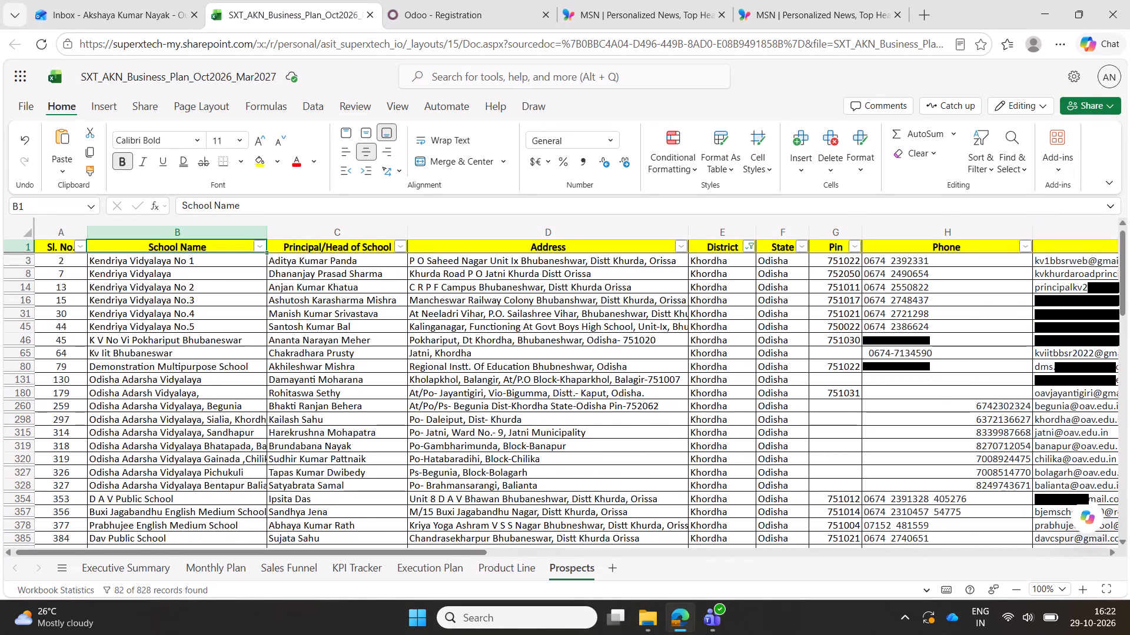
# Select all districts in the District column filter so the Prospects sheet lists every district.
pyautogui.click(751, 248)
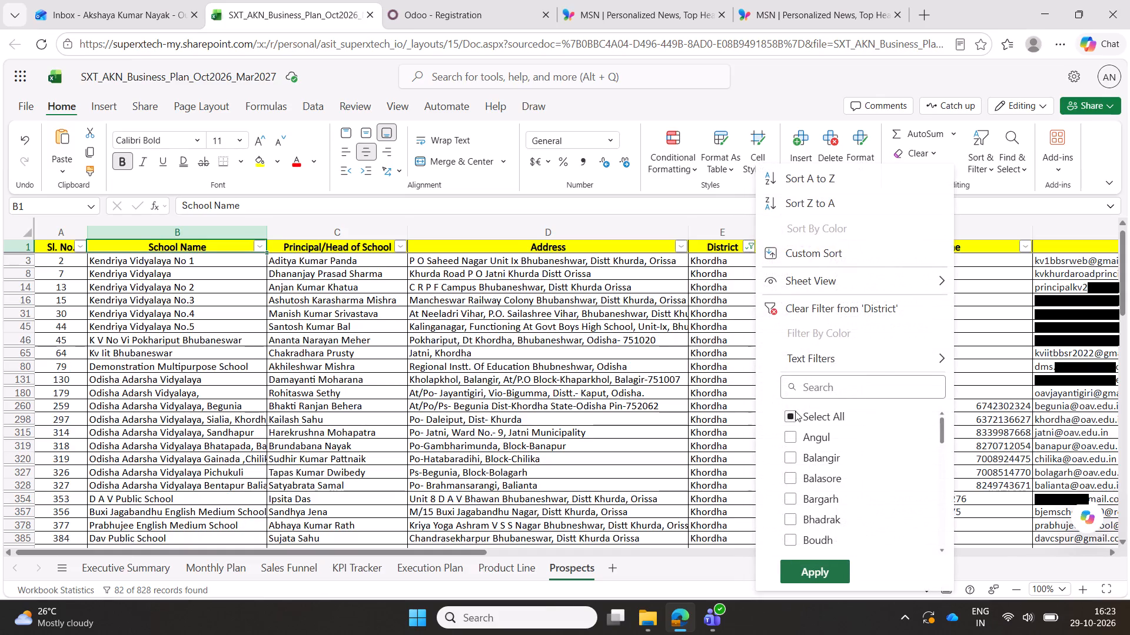
pyautogui.click(790, 416)
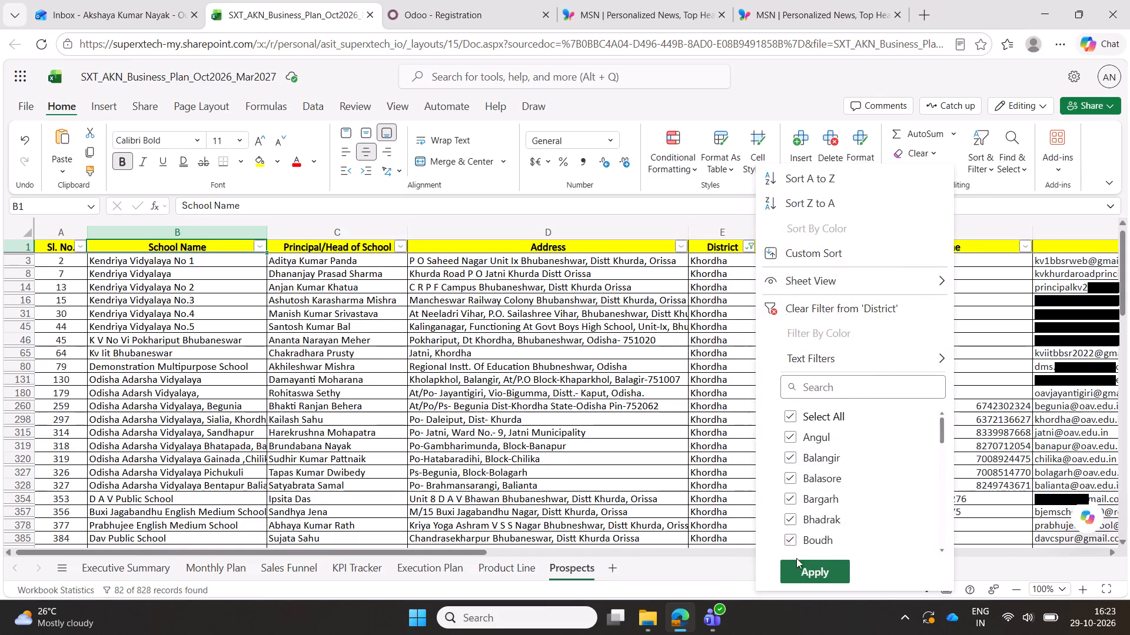
pyautogui.click(806, 569)
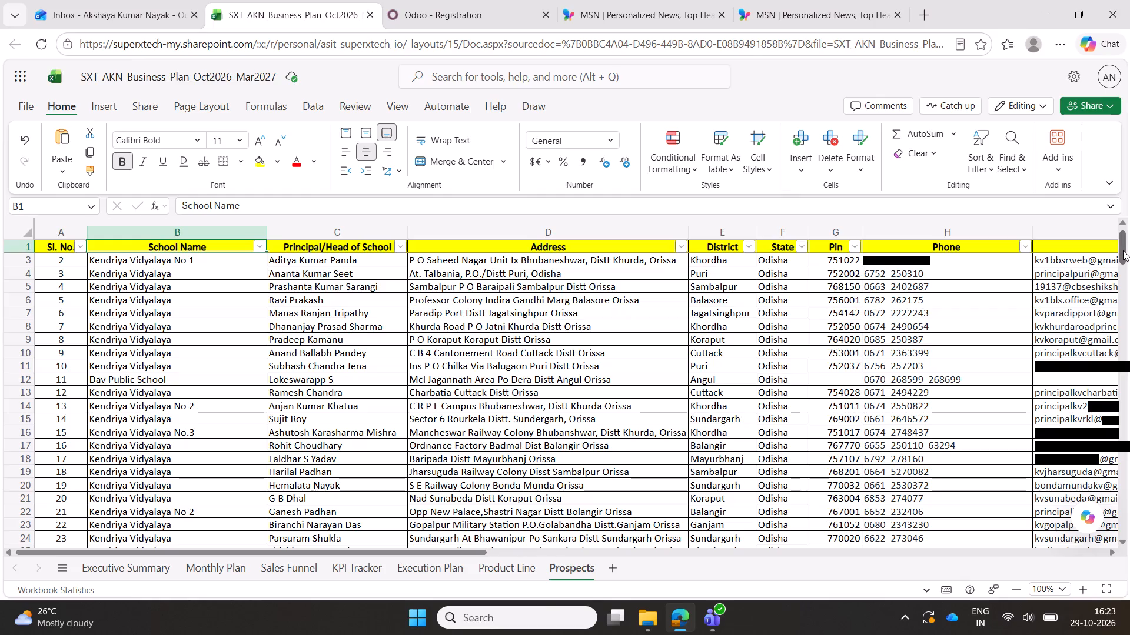
# Return to the first record of the Prospects list and select its Principal/Head of School cell.
pyautogui.moveTo(1123, 250); pyautogui.dragTo(1122, 232)
pyautogui.click(340, 260)
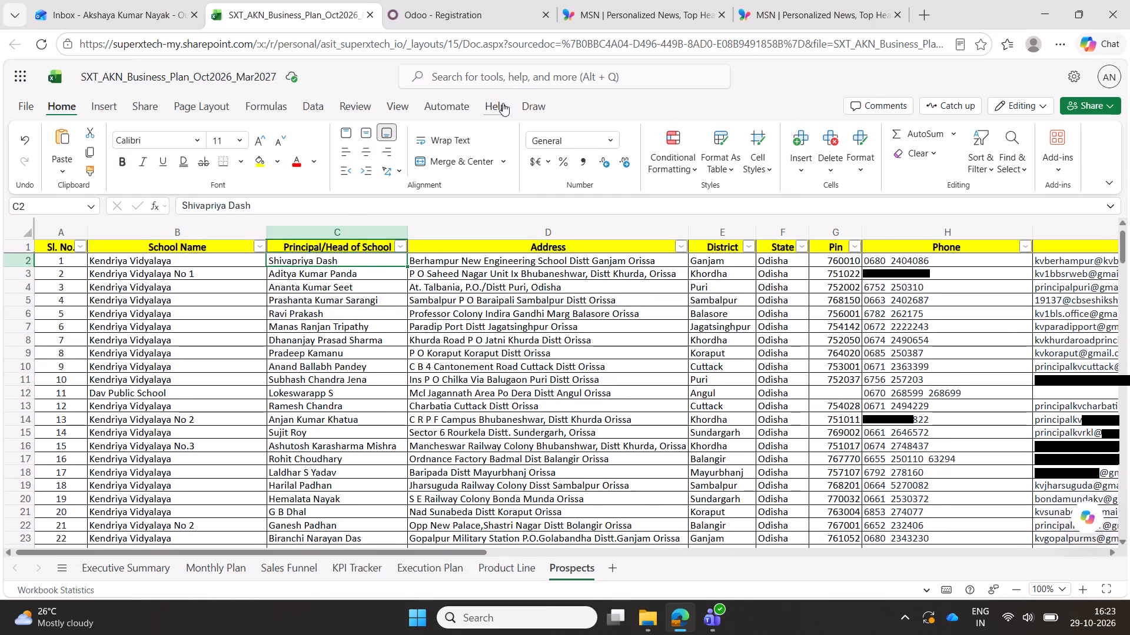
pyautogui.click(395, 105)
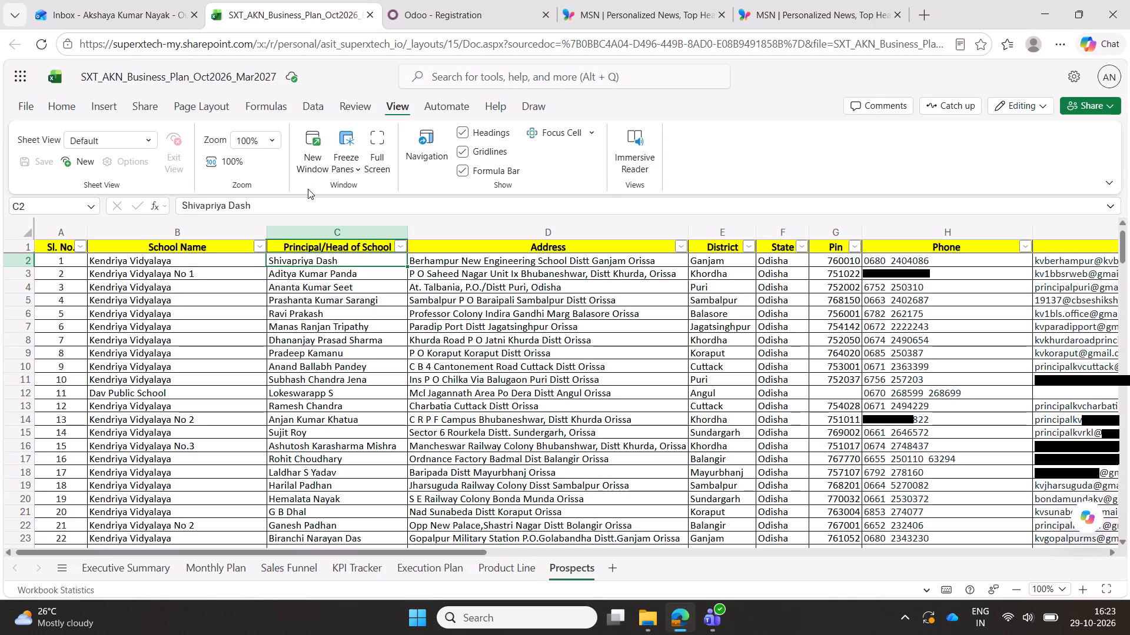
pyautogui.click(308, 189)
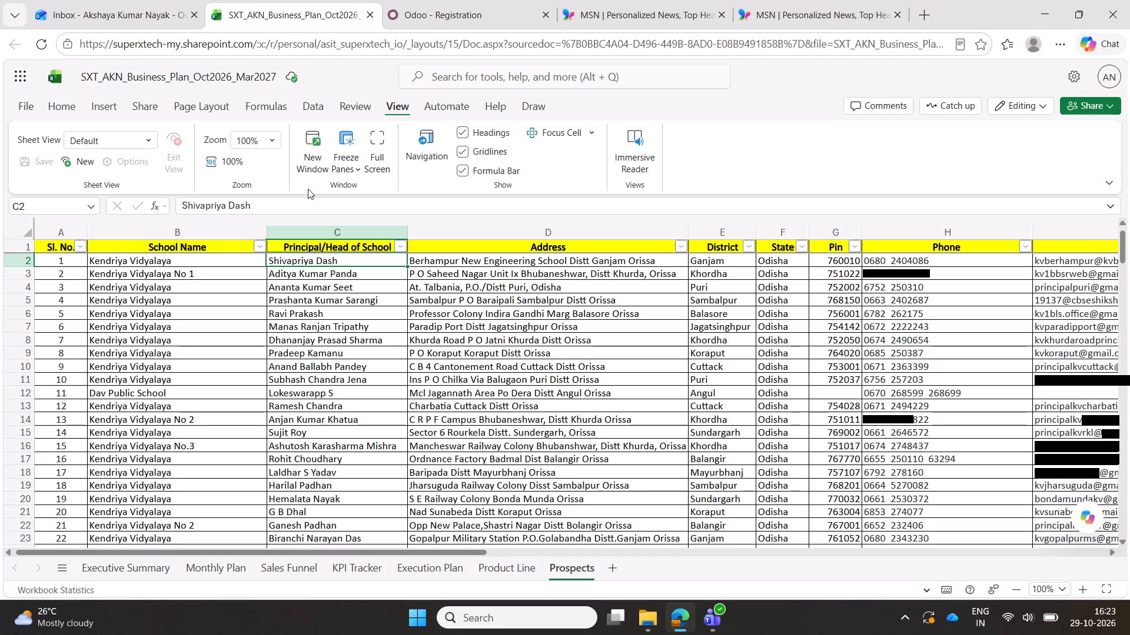
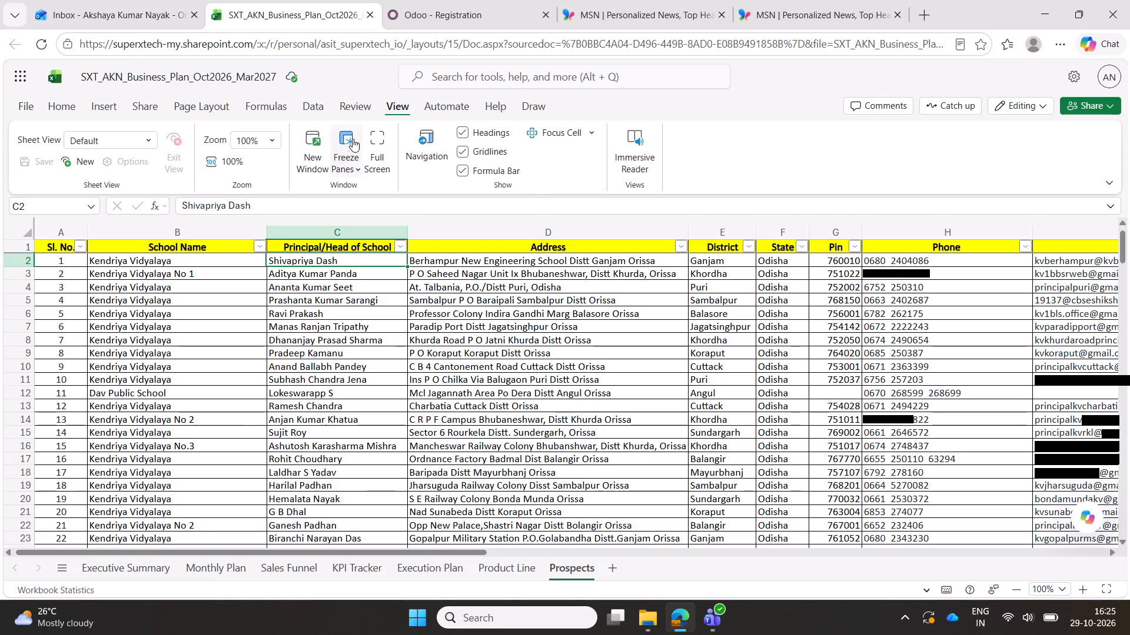
# Freeze the Prospects sheet's panes at cell C2, locking the header row and the Sl. No. and School Name columns.
pyautogui.click(361, 172)
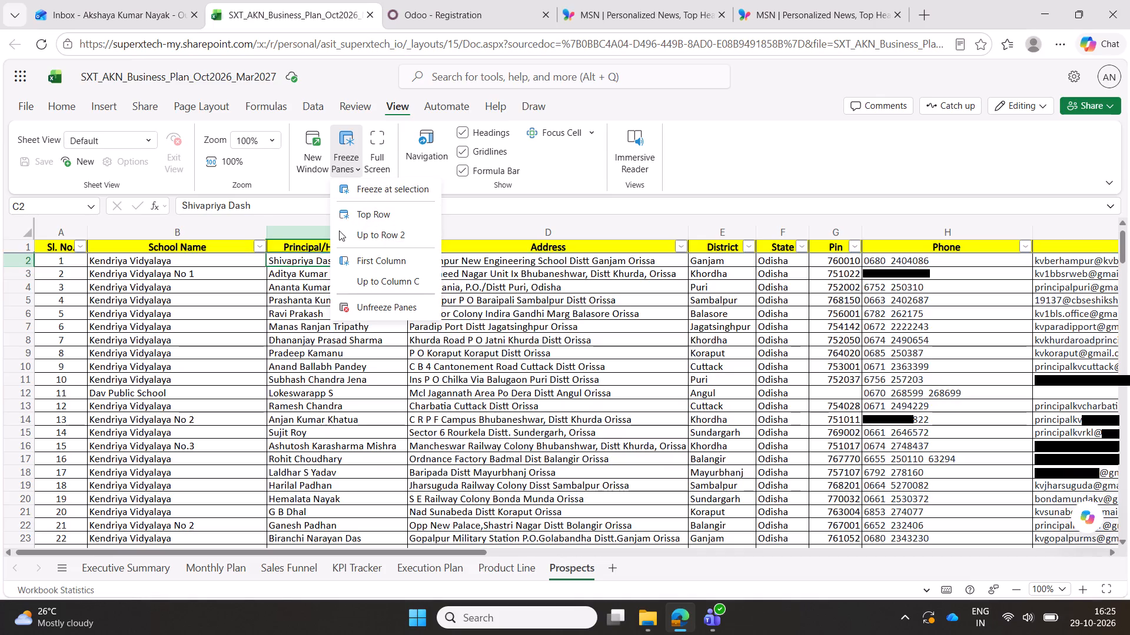
pyautogui.click(287, 259)
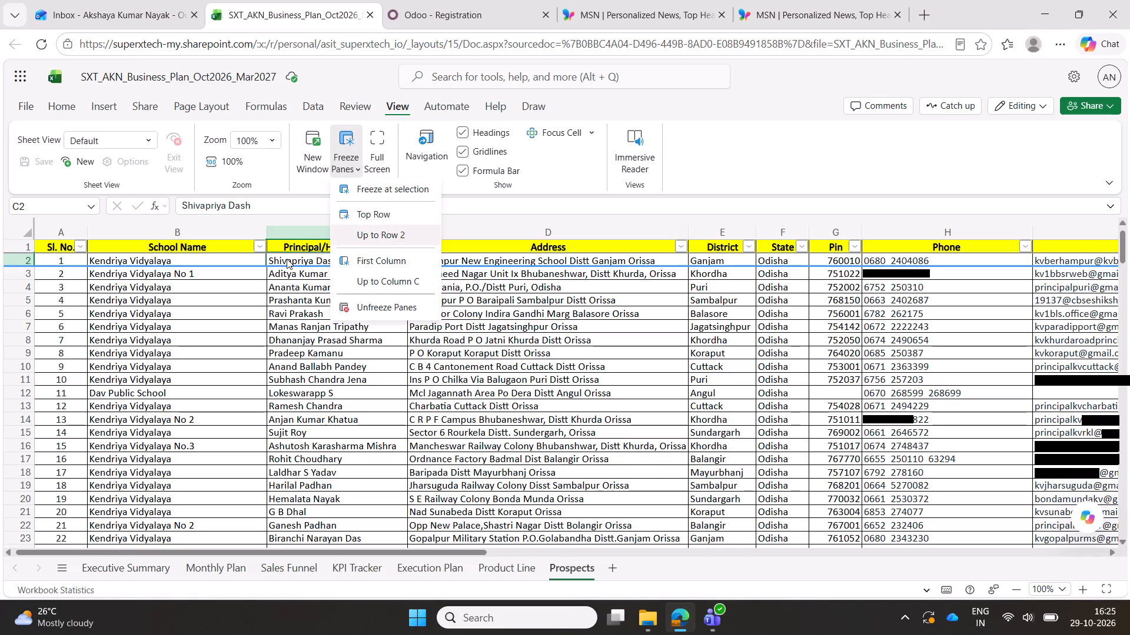
pyautogui.click(287, 259)
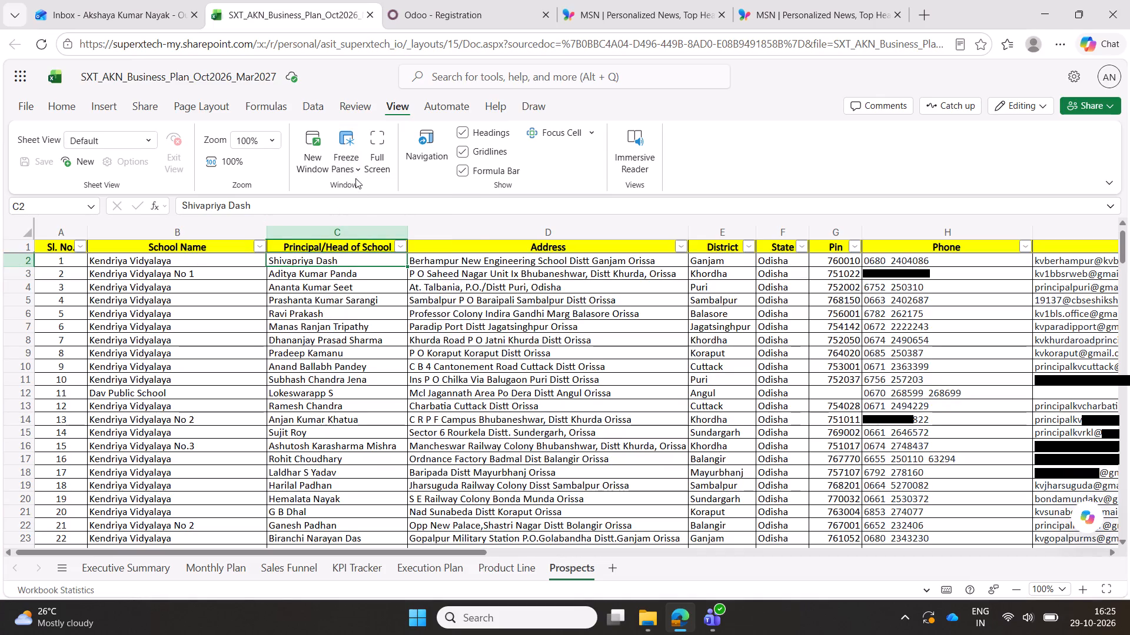
pyautogui.click(360, 171)
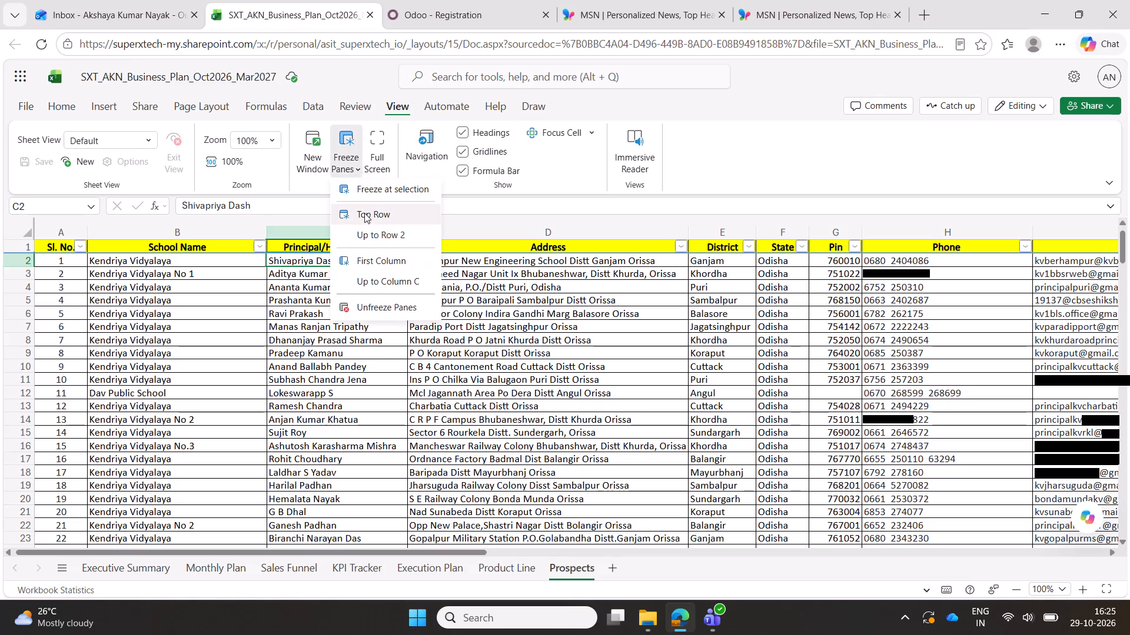
pyautogui.click(381, 192)
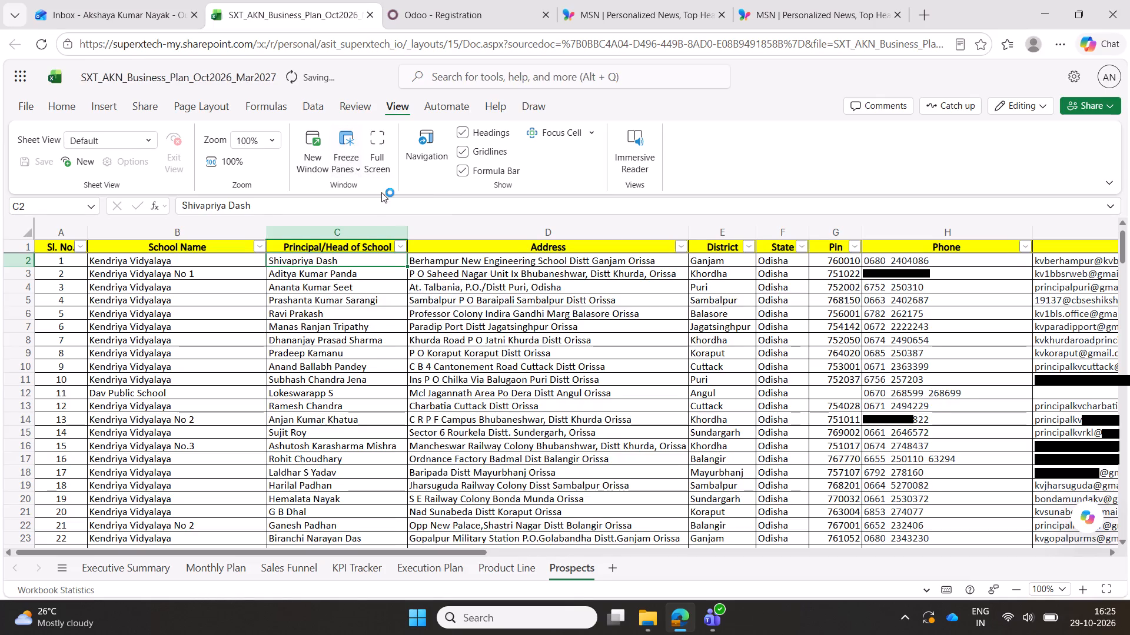
# Check the frozen columns by looking across the first Kendriya Vidyalaya record to the Web column and back to Sl. No.
pyautogui.click(329, 295)
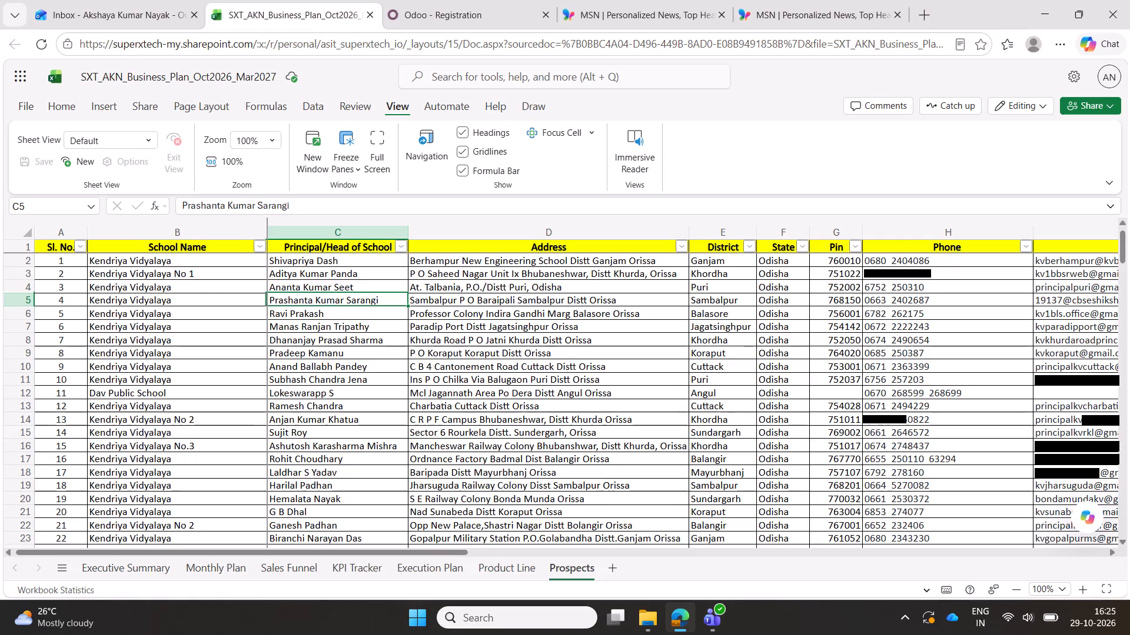
pyautogui.click(654, 263)
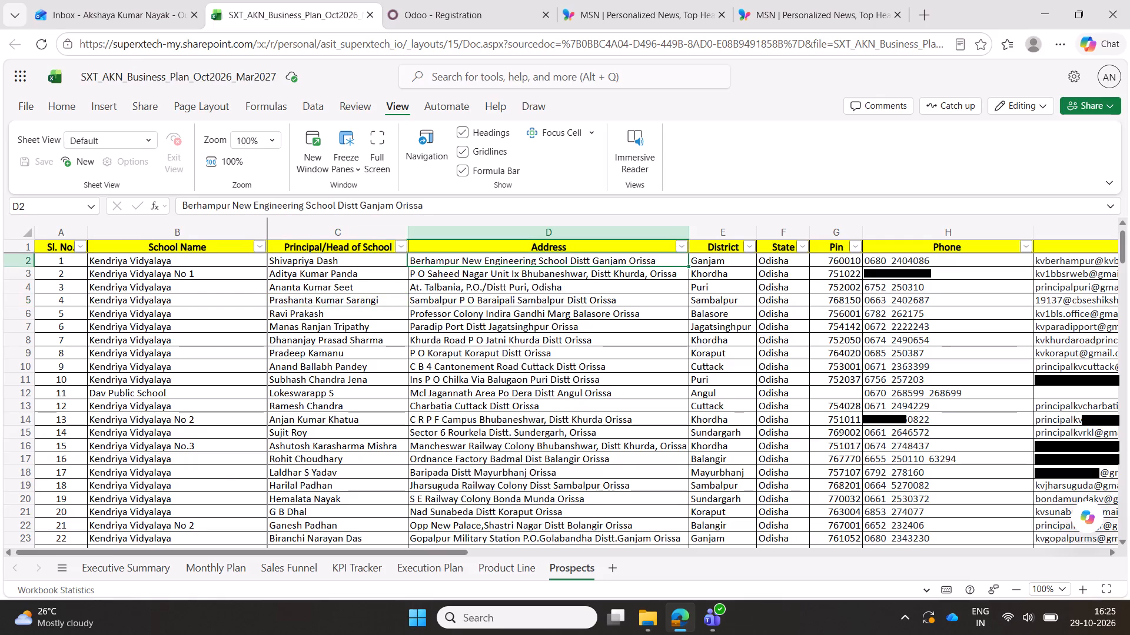
pyautogui.press('Right')
pyautogui.press('Right')
pyautogui.press('Right')
pyautogui.press('Right')
pyautogui.press('Right')
pyautogui.press('Right')
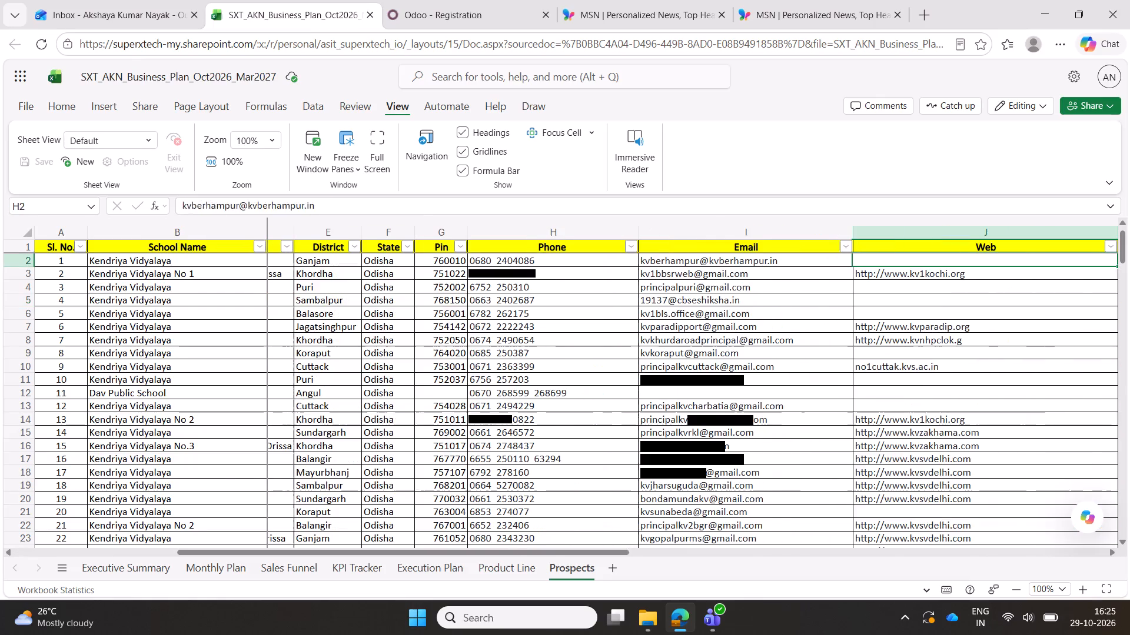
pyautogui.press('Left')
pyautogui.press('Left')
pyautogui.press('Left')
pyautogui.press('Left')
pyautogui.press('Left')
pyautogui.press('Left')
pyautogui.press('Left')
pyautogui.press('Left')
pyautogui.press('Left')
pyautogui.press('Left')
pyautogui.press('Left')
pyautogui.press('Left')
pyautogui.press('Left')
pyautogui.press('Left')
pyautogui.press('Left')
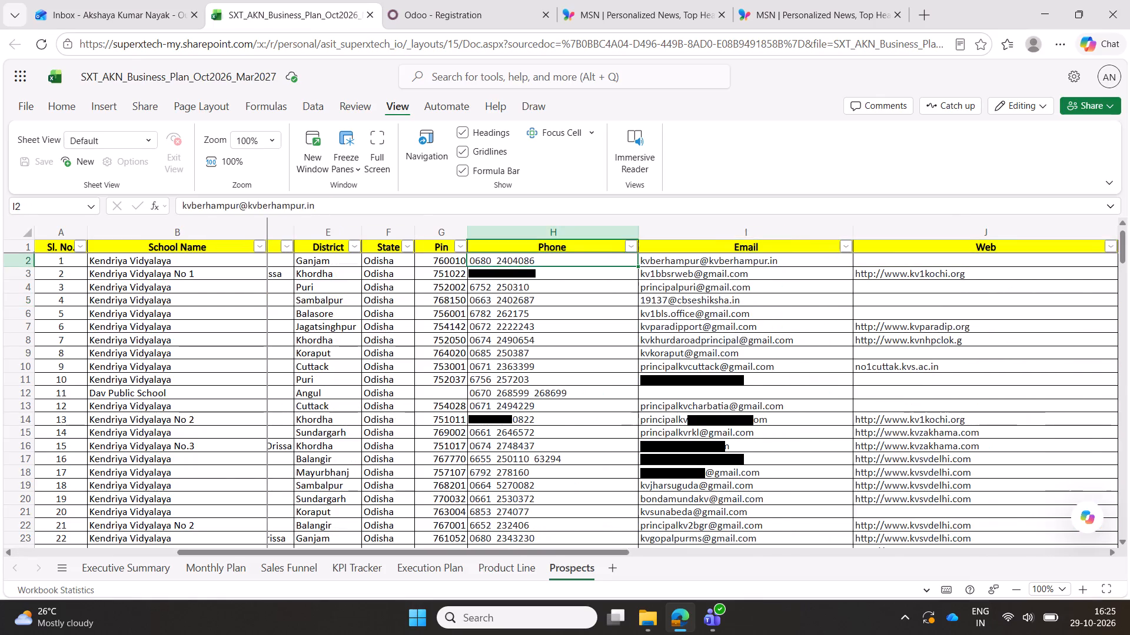
# Check the frozen header row by looking down the Prospects list to record 34 in the Principal/Head of School column.
pyautogui.press('Down')
pyautogui.press('Down')
pyautogui.press('Down')
pyautogui.press('Down')
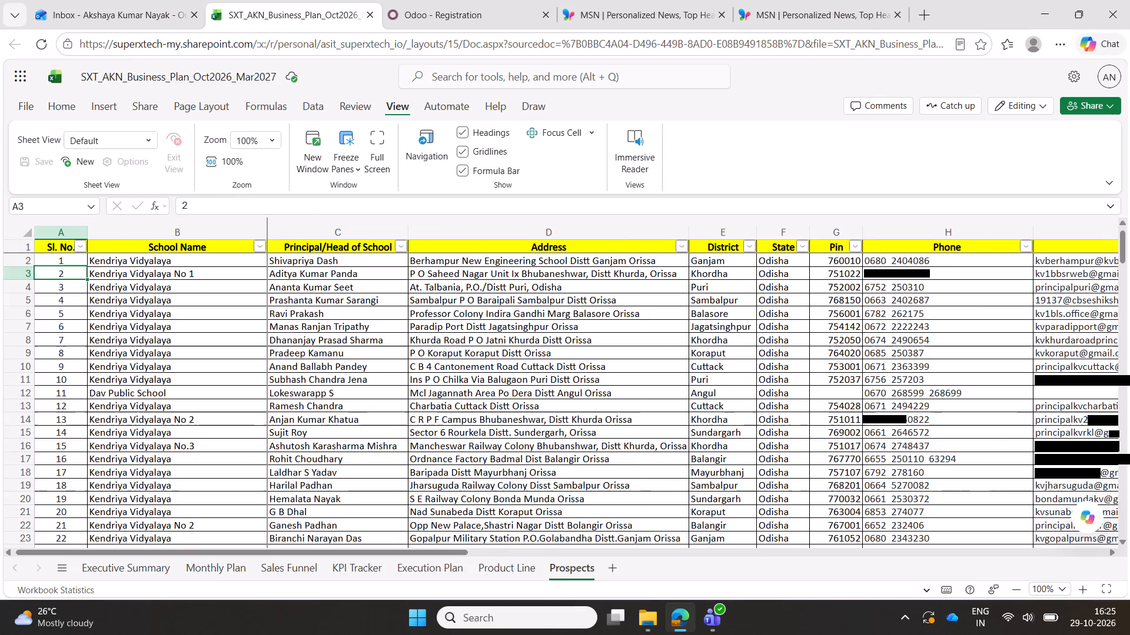
pyautogui.press('Right')
pyautogui.press('Right')
pyautogui.press('Down')
pyautogui.press('Down')
pyautogui.press('Down')
pyautogui.press('Down')
pyautogui.press('Down')
pyautogui.press('Down')
pyautogui.press('Down')
pyautogui.press('Down')
pyautogui.press('Down')
pyautogui.press('Down')
pyautogui.press('Down')
pyautogui.press('Down')
pyautogui.press('Down')
pyautogui.press('Down')
pyautogui.press('Down')
pyautogui.press('Down')
pyautogui.press('Down')
pyautogui.press('Down')
pyautogui.press('Down')
pyautogui.press('Down')
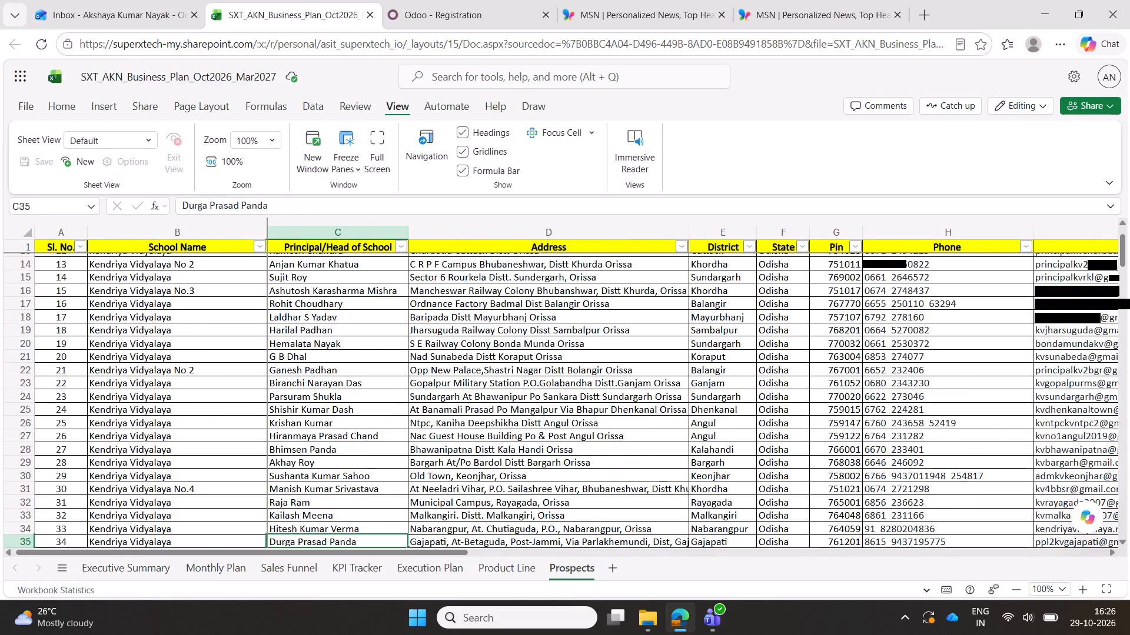
# Look across record 34 past the Web column and back to its Sl. No. cell.
pyautogui.press('Right')
pyautogui.press('Right')
pyautogui.press('Right')
pyautogui.press('Right')
pyautogui.press('Right')
pyautogui.press('Right')
pyautogui.press('Right')
pyautogui.press('Right')
pyautogui.press('Right')
pyautogui.press('Right')
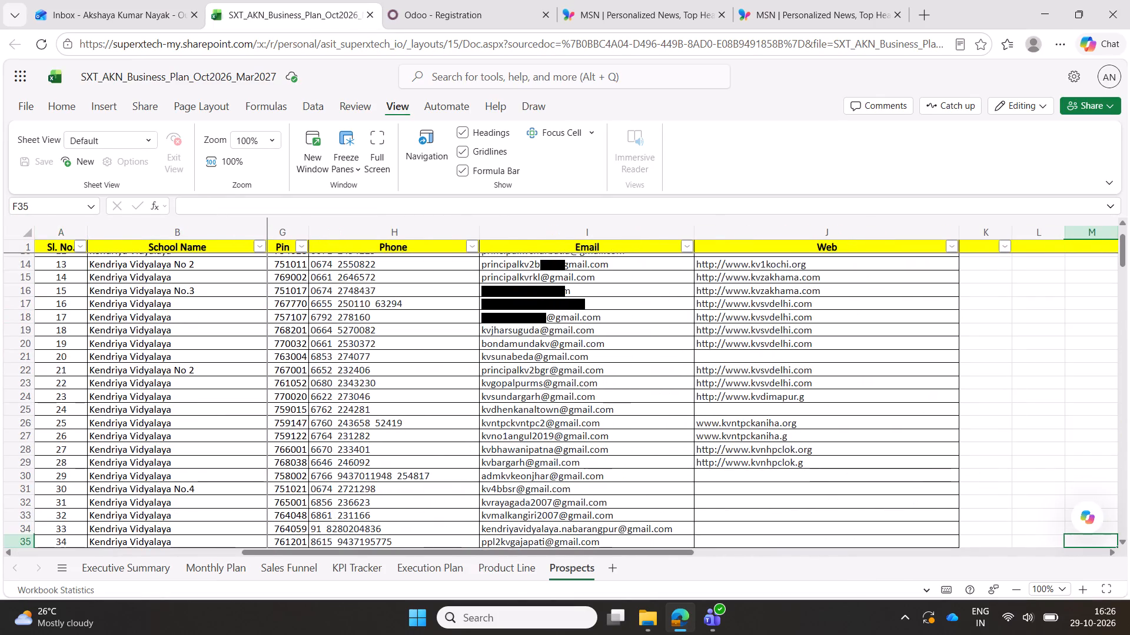
pyautogui.press('Left')
pyautogui.press('Left')
pyautogui.press('Left')
pyautogui.press('Left')
pyautogui.press('Left')
pyautogui.press('Left')
pyautogui.press('Left')
pyautogui.press('Left')
pyautogui.press('Left')
pyautogui.press('Left')
pyautogui.press('Left')
pyautogui.press('Left')
pyautogui.press('Left')
pyautogui.press('Left')
pyautogui.press('Left')
pyautogui.press('Left')
pyautogui.press('Left')
pyautogui.press('Left')
pyautogui.press('Left')
pyautogui.press('Left')
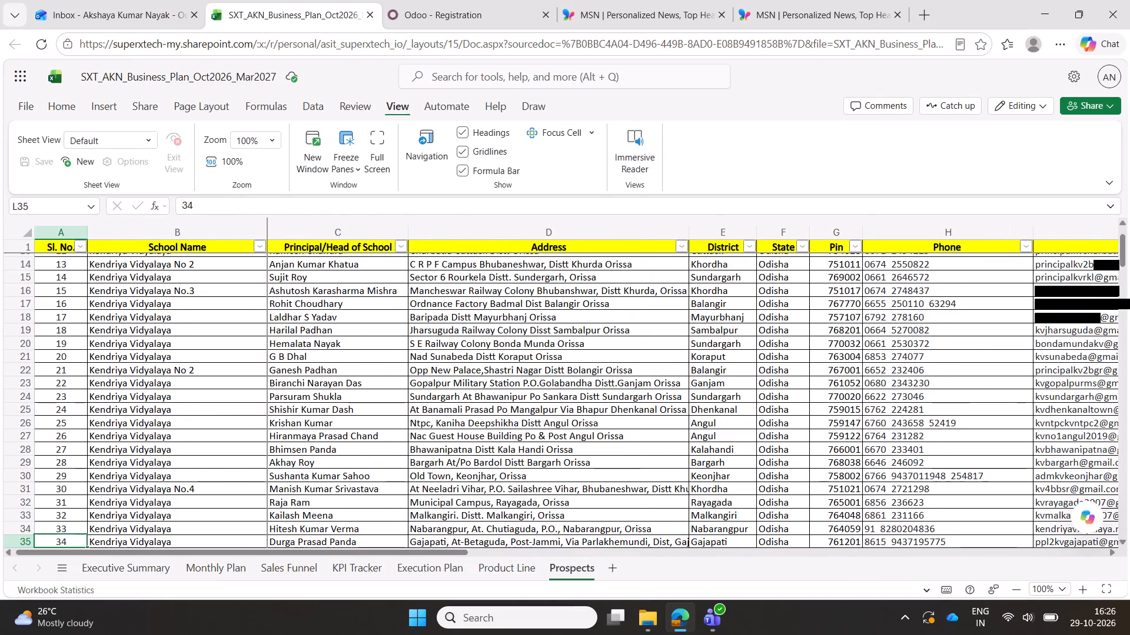
# Return to the top of the Prospects list and look across the first record to its State cell.
pyautogui.press('Up')
pyautogui.press('Up')
pyautogui.press('Up')
pyautogui.press('Up')
pyautogui.press('Up')
pyautogui.press('Up')
pyautogui.press('Up')
pyautogui.press('Up')
pyautogui.press('Up')
pyautogui.press('Up')
pyautogui.press('Up')
pyautogui.press('Up')
pyautogui.press('Up')
pyautogui.press('Up')
pyautogui.press('Up')
pyautogui.press('Up')
pyautogui.press('Up')
pyautogui.press('Up')
pyautogui.press('Up')
pyautogui.press('Up')
pyautogui.press('Up')
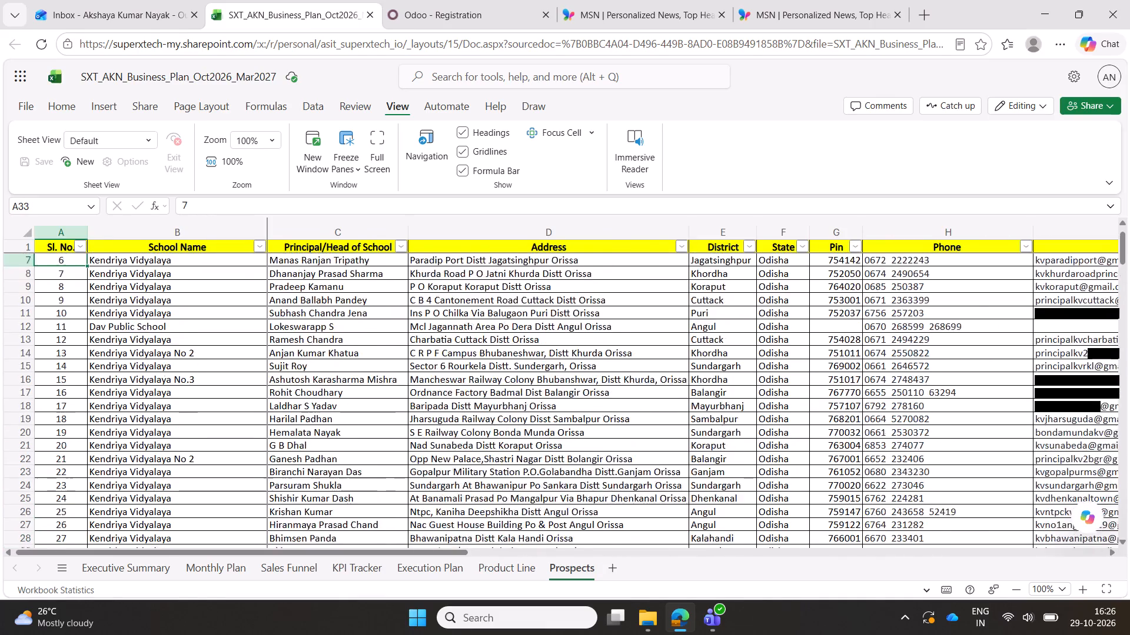
pyautogui.press('Right')
pyautogui.press('Right')
pyautogui.press('Right')
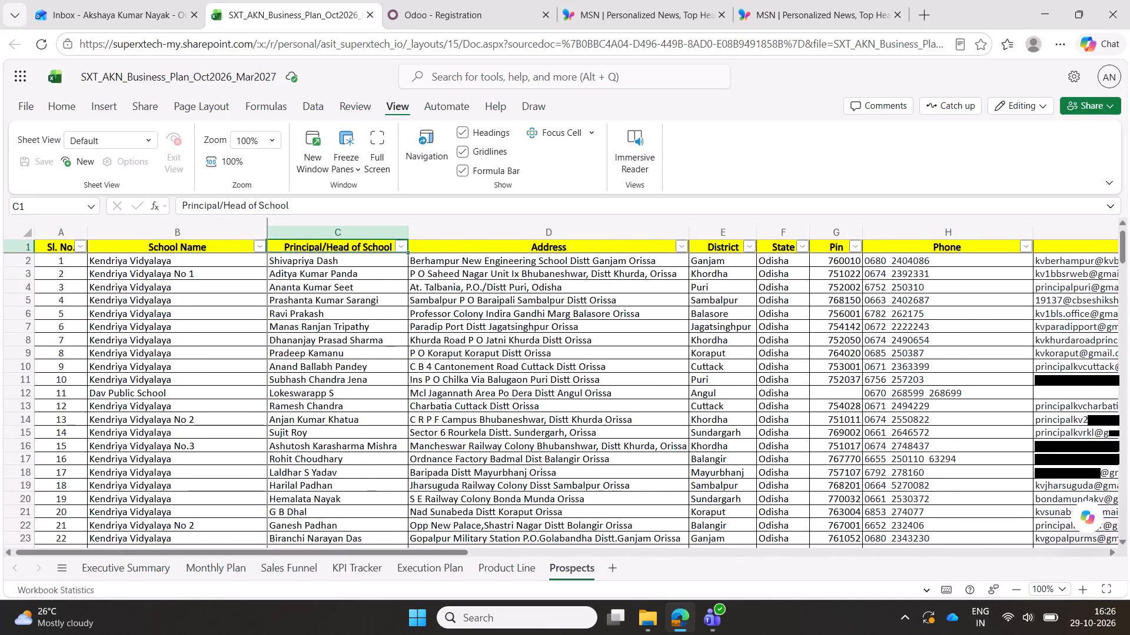
pyautogui.press('Down')
pyautogui.press('Left')
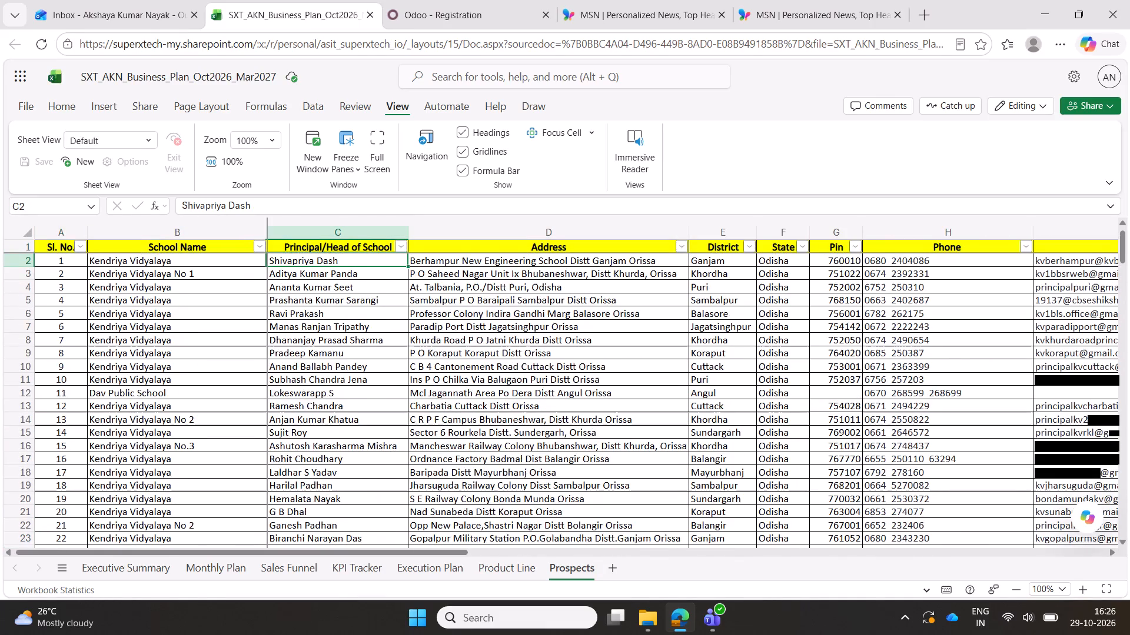
pyautogui.press('Down')
pyautogui.press('Up')
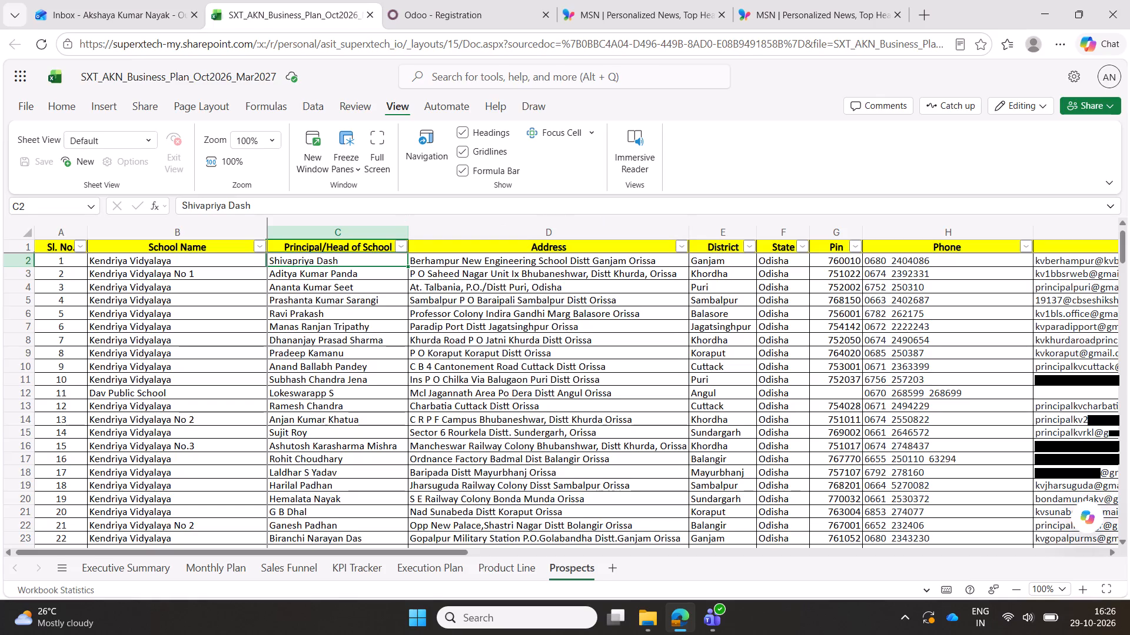
pyautogui.press('Right')
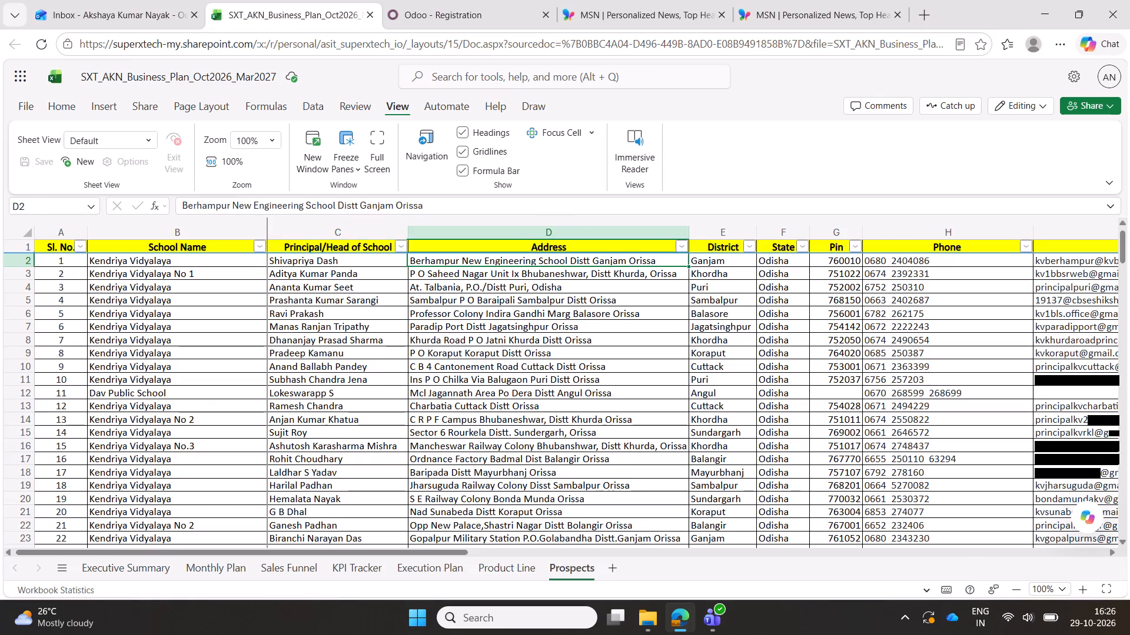
pyautogui.press('Right')
pyautogui.press('Right')
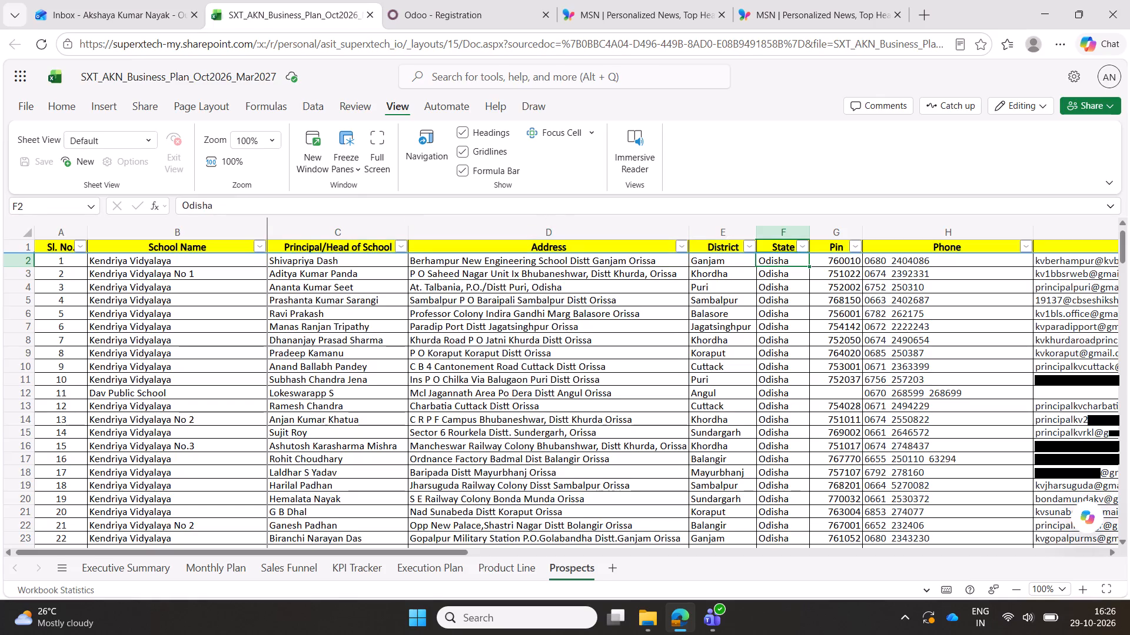
# Filter the District column to show only Khordha, searching the filter values for "kho".
pyautogui.click(748, 252)
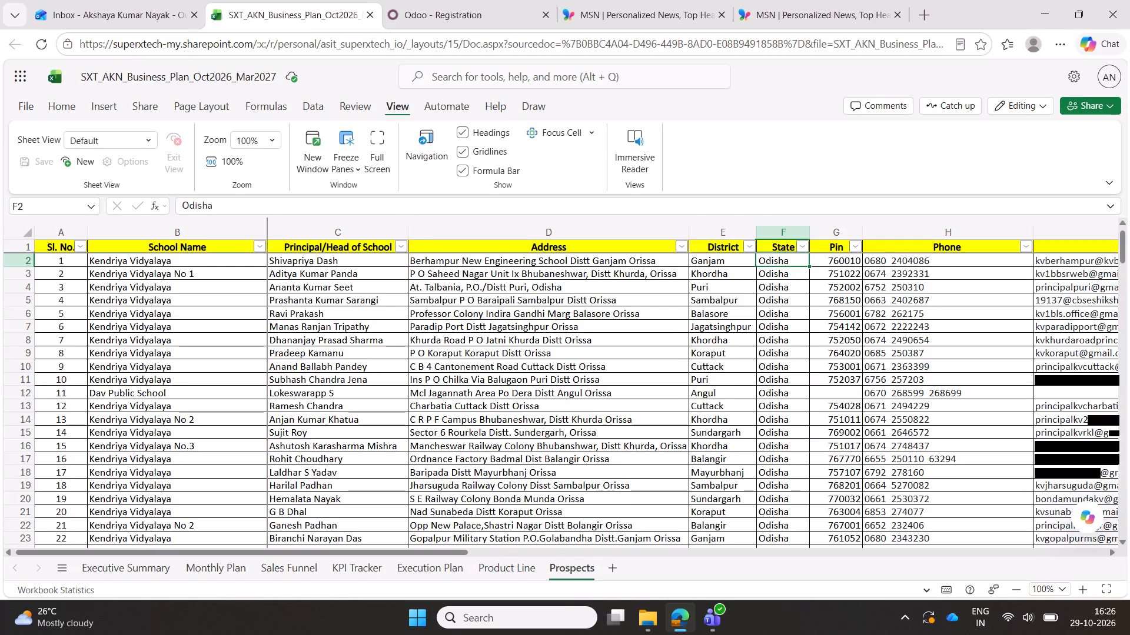
pyautogui.click(752, 247)
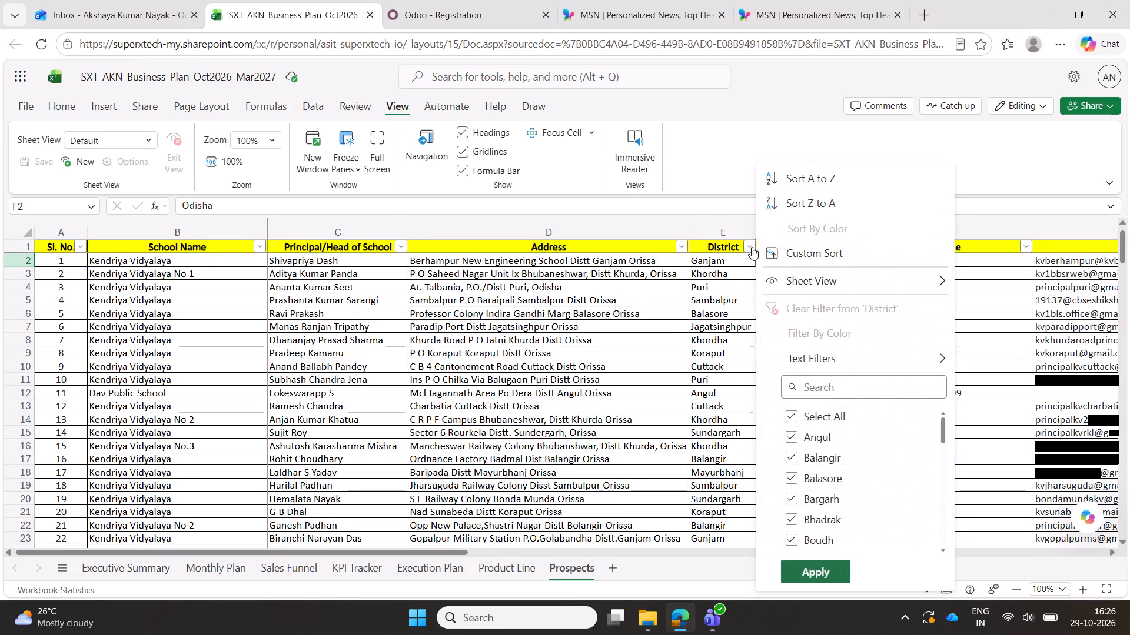
pyautogui.click(789, 420)
pyautogui.write('kho')
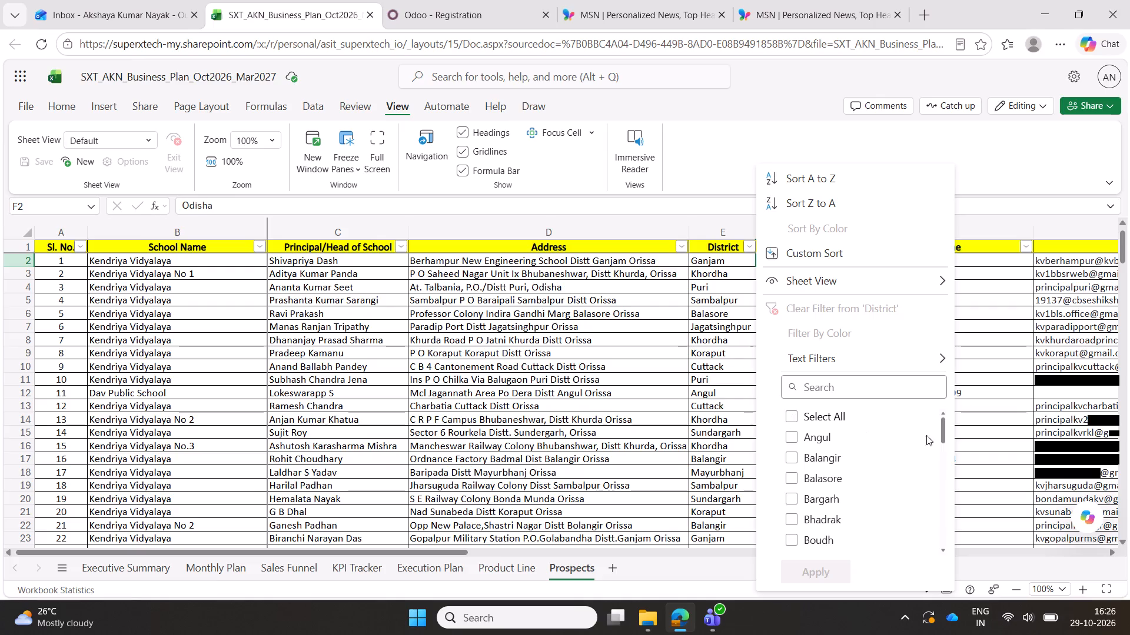
pyautogui.scroll(-1, 861, 408)
pyautogui.click(850, 390)
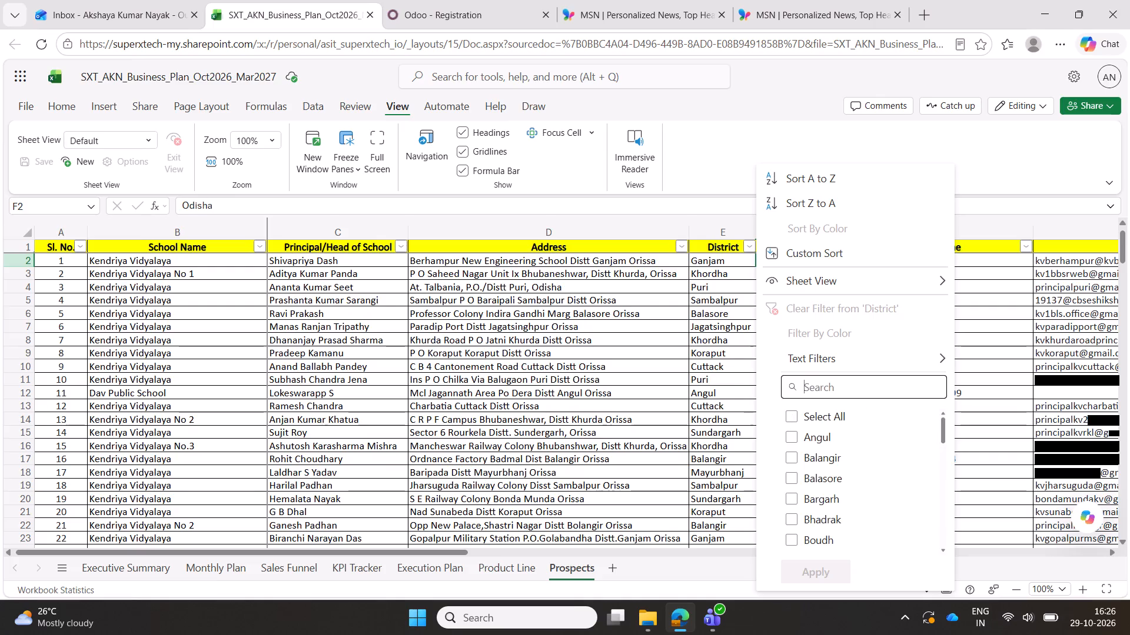
pyautogui.write('kho')
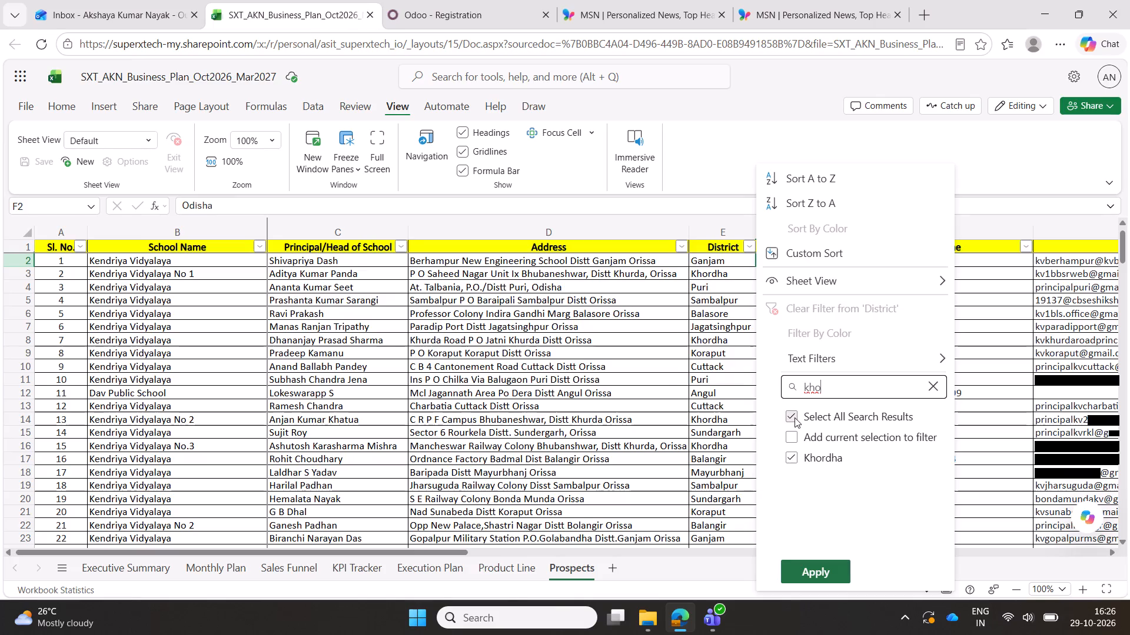
pyautogui.click(795, 417)
pyautogui.click(790, 467)
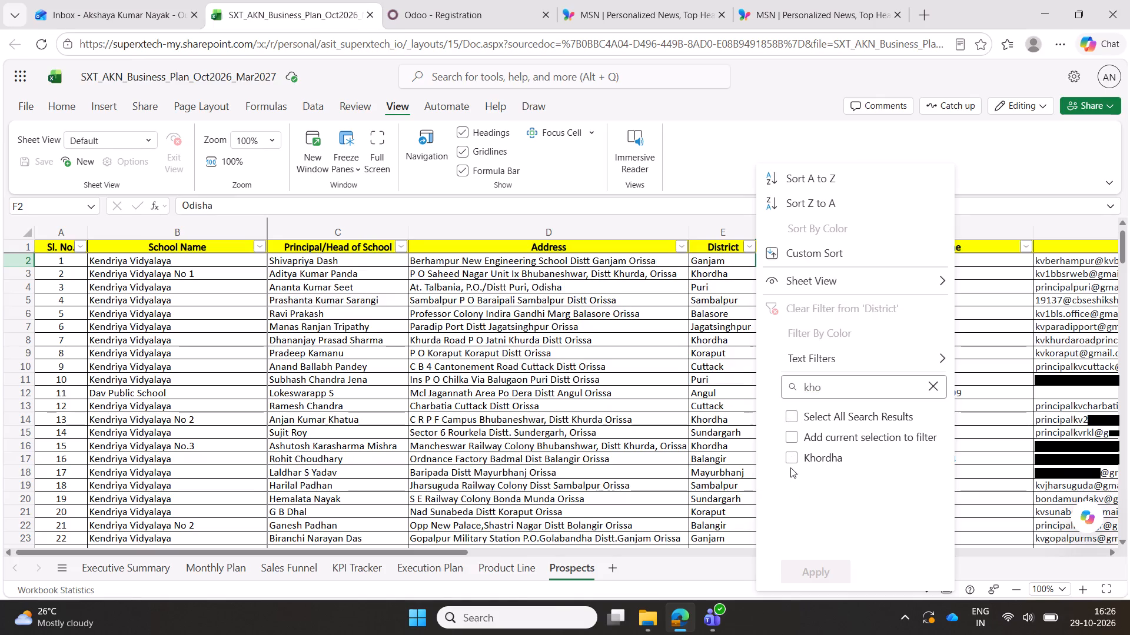
pyautogui.click(792, 463)
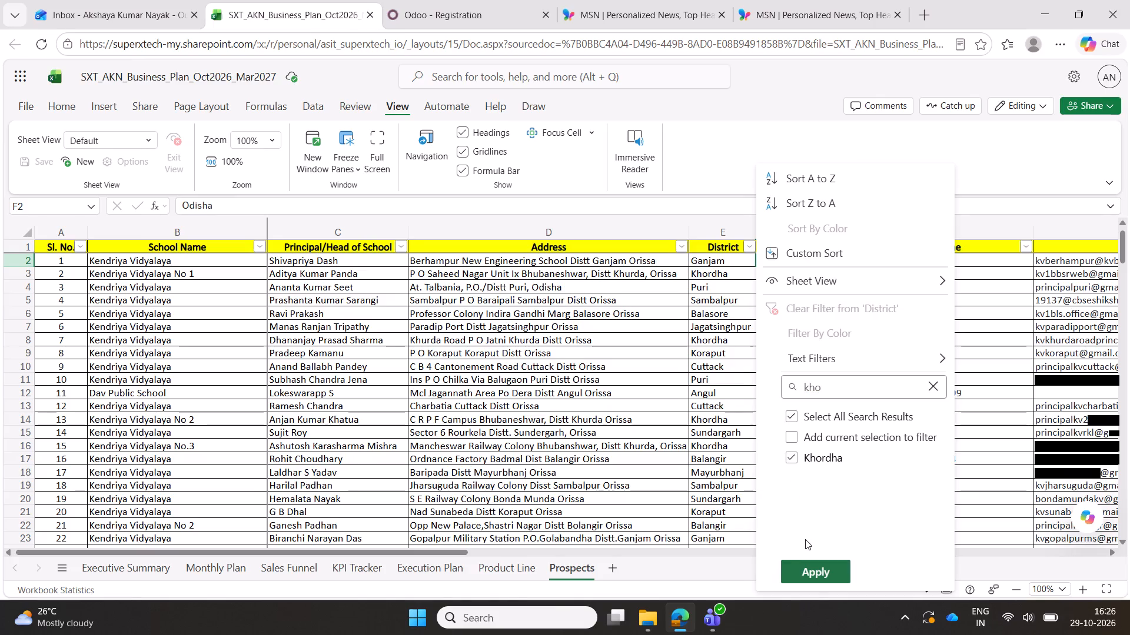
pyautogui.click(814, 577)
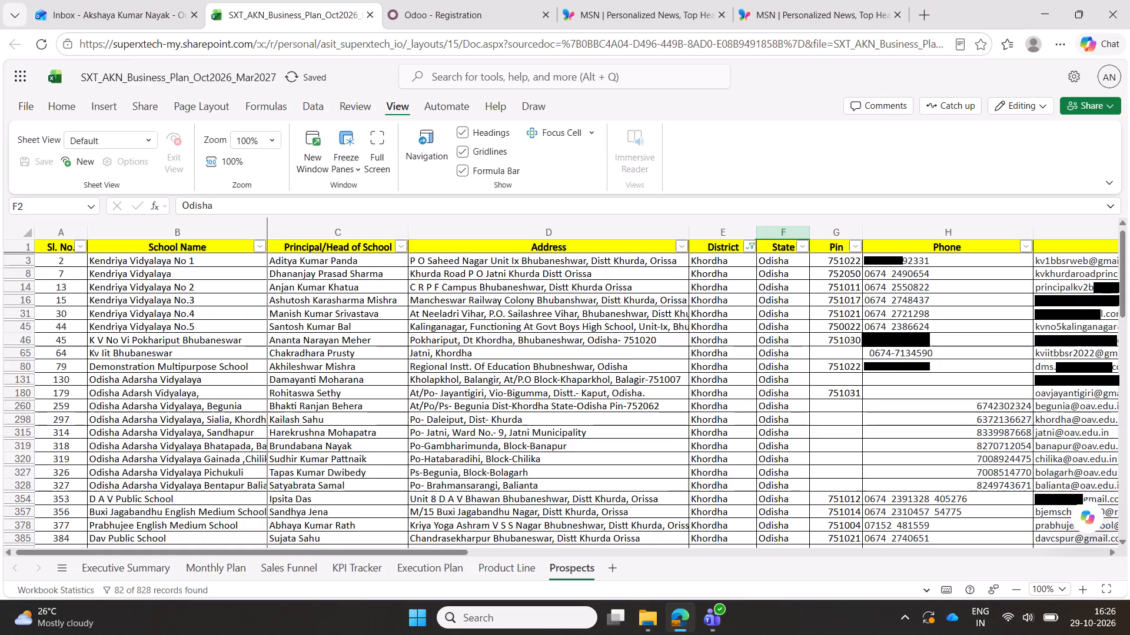
# Look across the Odisha Adarsha Vidyalaya record, Sl. No. 130, from District past Phone and back to its Sl. No. cell.
pyautogui.click(711, 373)
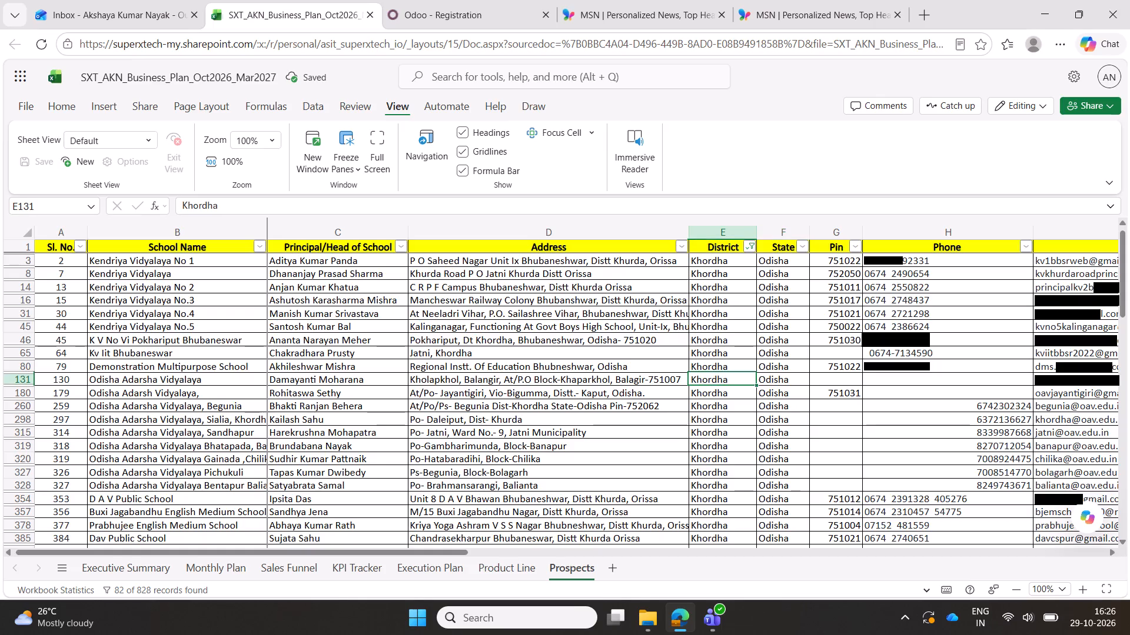
pyautogui.press('Right')
pyautogui.press('Right')
pyautogui.press('Right')
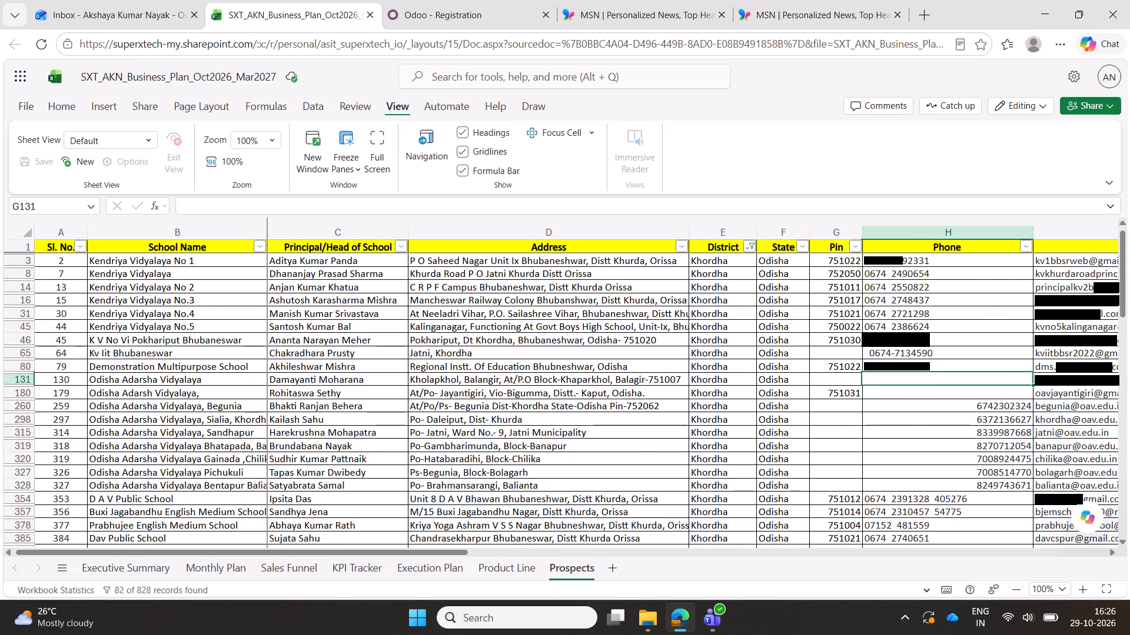
pyautogui.press('Right')
pyautogui.press('Left')
pyautogui.press('Left')
pyautogui.press('Left')
pyautogui.press('Left')
pyautogui.press('Left')
pyautogui.press('Left')
pyautogui.press('Left')
pyautogui.press('Left')
pyautogui.press('Left')
pyautogui.press('Left')
pyautogui.press('Left')
pyautogui.press('Left')
pyautogui.press('Left')
pyautogui.press('Left')
pyautogui.press('Left')
pyautogui.press('Left')
pyautogui.press('Left')
pyautogui.press('Left')
pyautogui.press('Left')
pyautogui.press('Left')
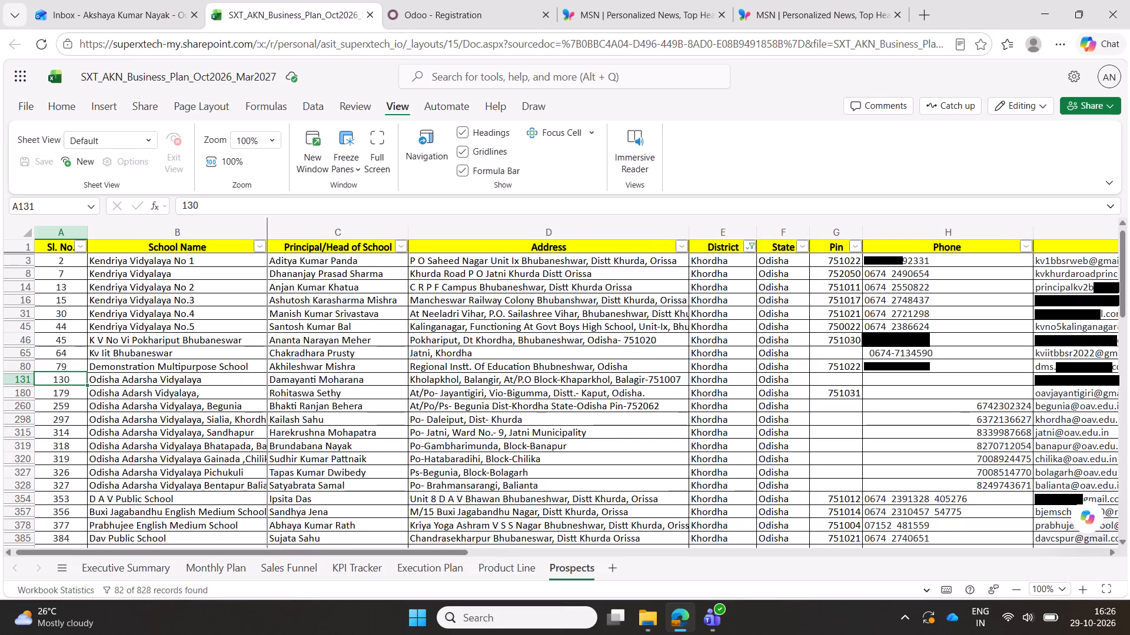
# Filter the School Name column by the tan cell color.
pyautogui.click(258, 247)
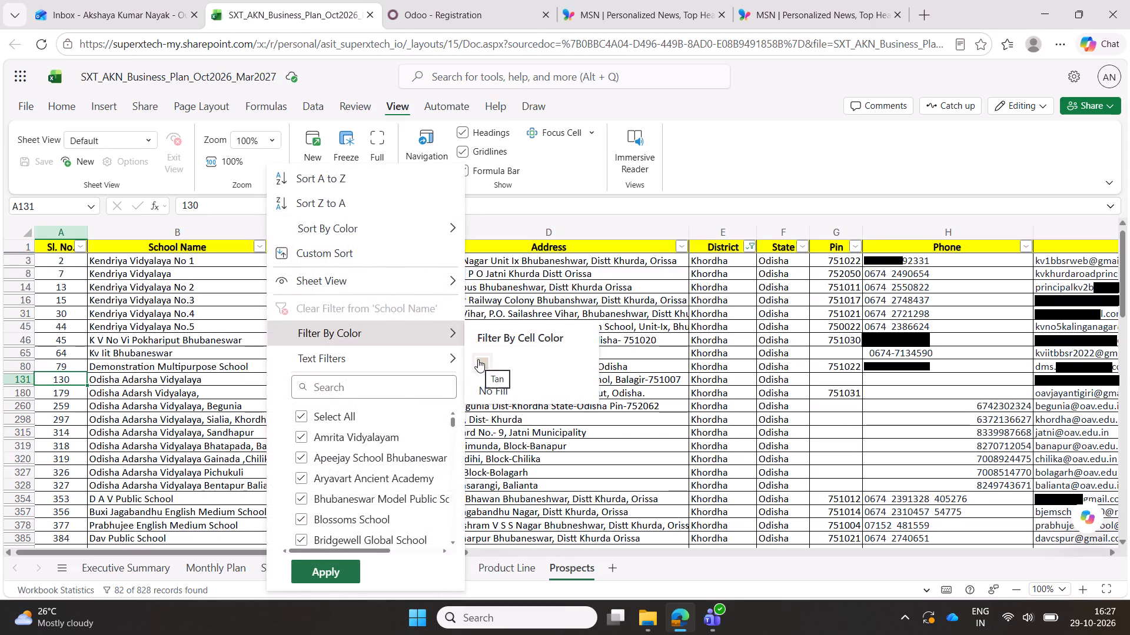
pyautogui.click(478, 359)
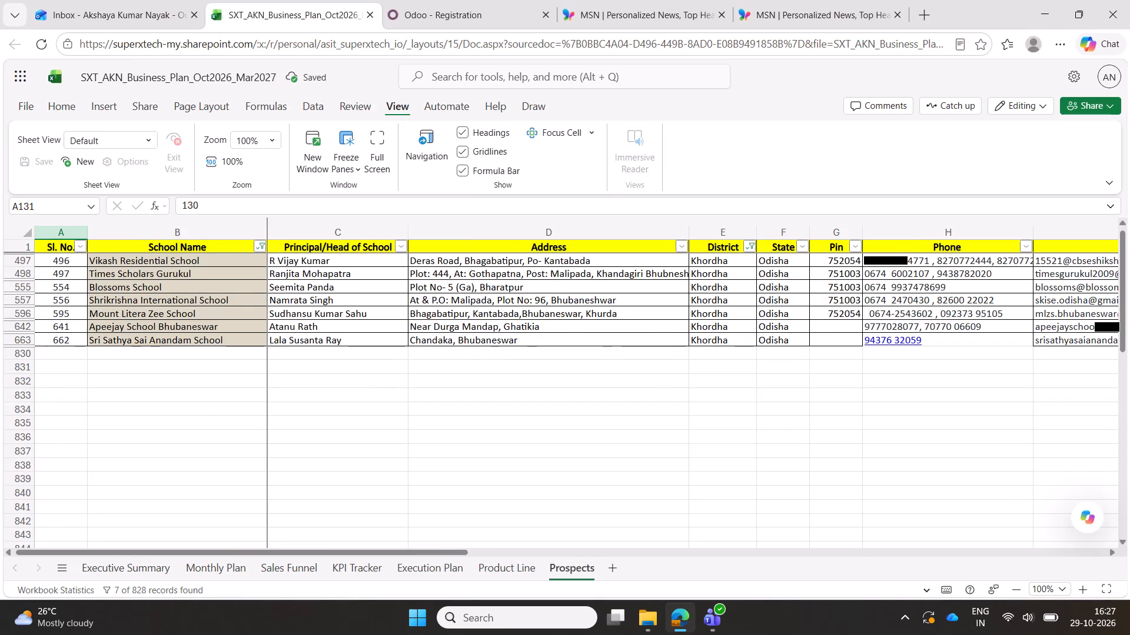
# Look across the Vikash Residential School record from Principal/Head of School past Web to the empty columns, rechecking back to Pin.
pyautogui.click(318, 259)
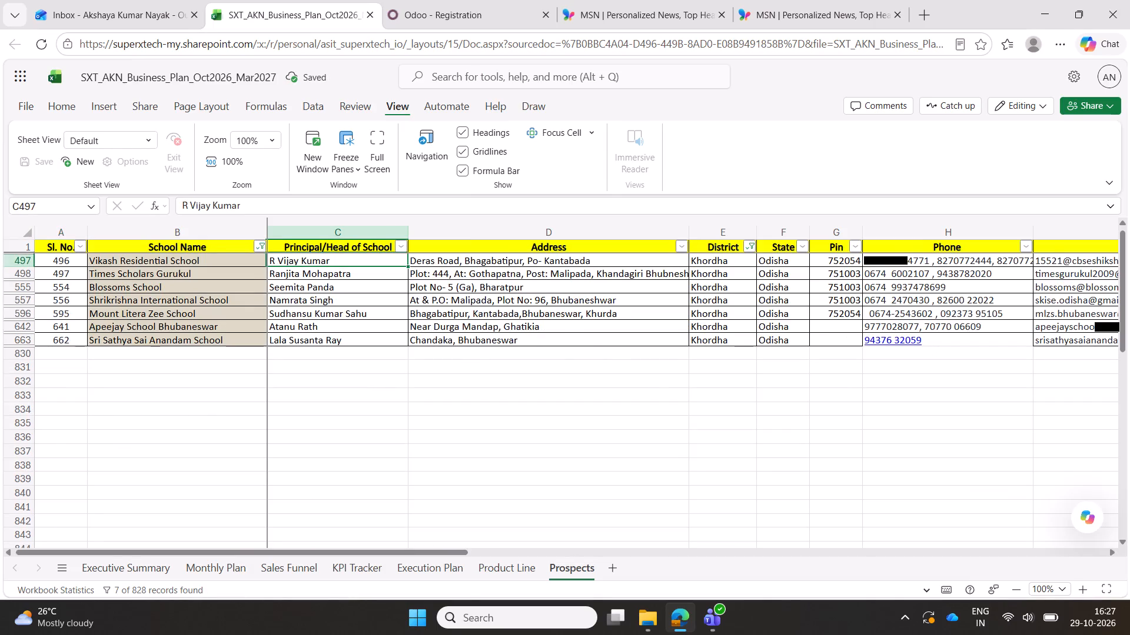
pyautogui.press('Right')
pyautogui.press('Right')
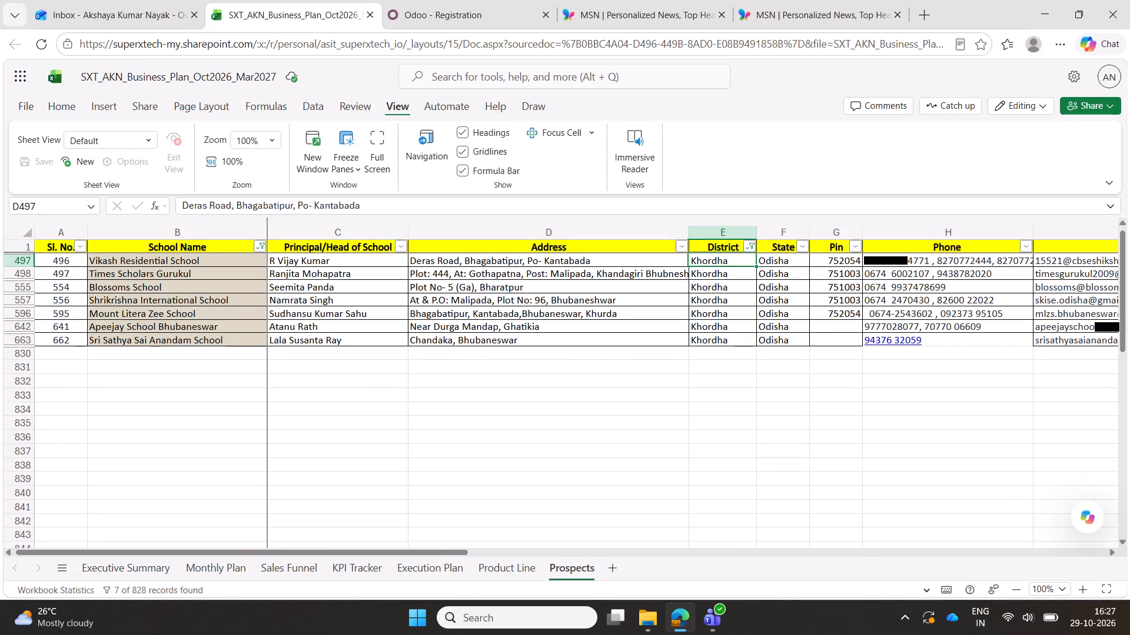
pyautogui.press('Right')
pyautogui.press('Right')
pyautogui.press('Right')
pyautogui.press('Right')
pyautogui.press('Right')
pyautogui.press('Right')
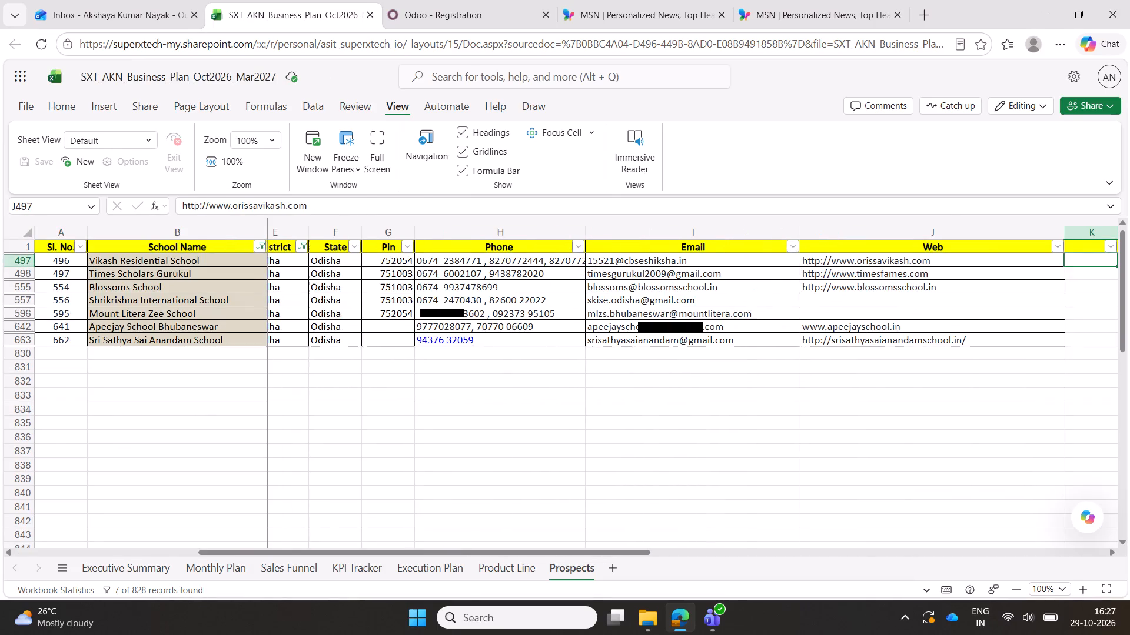
pyautogui.press('Right')
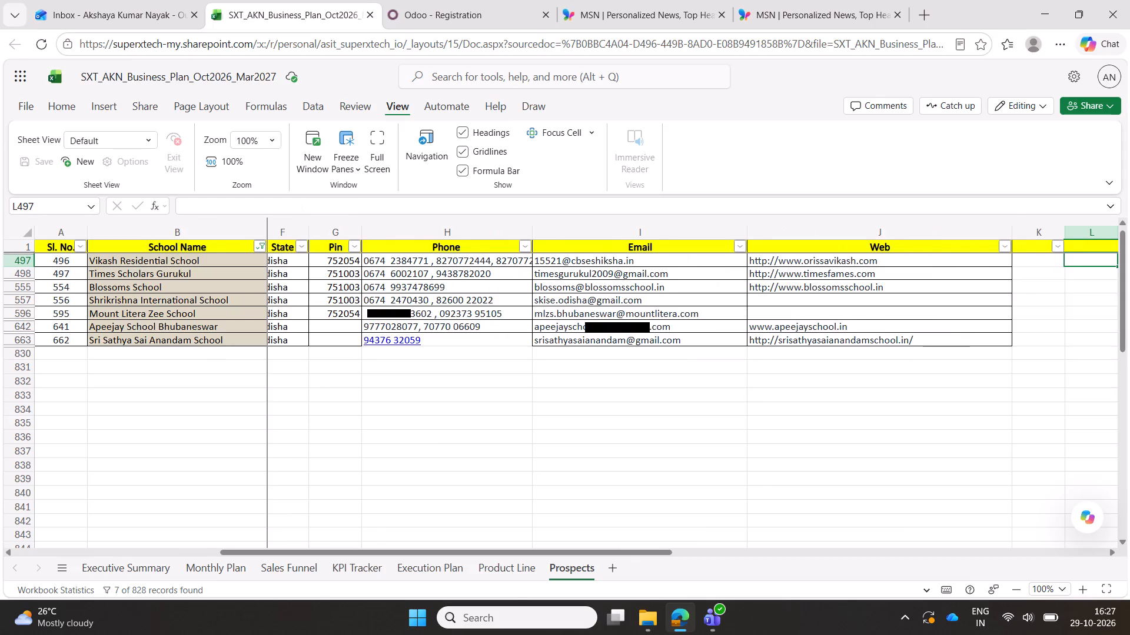
pyautogui.press('Left')
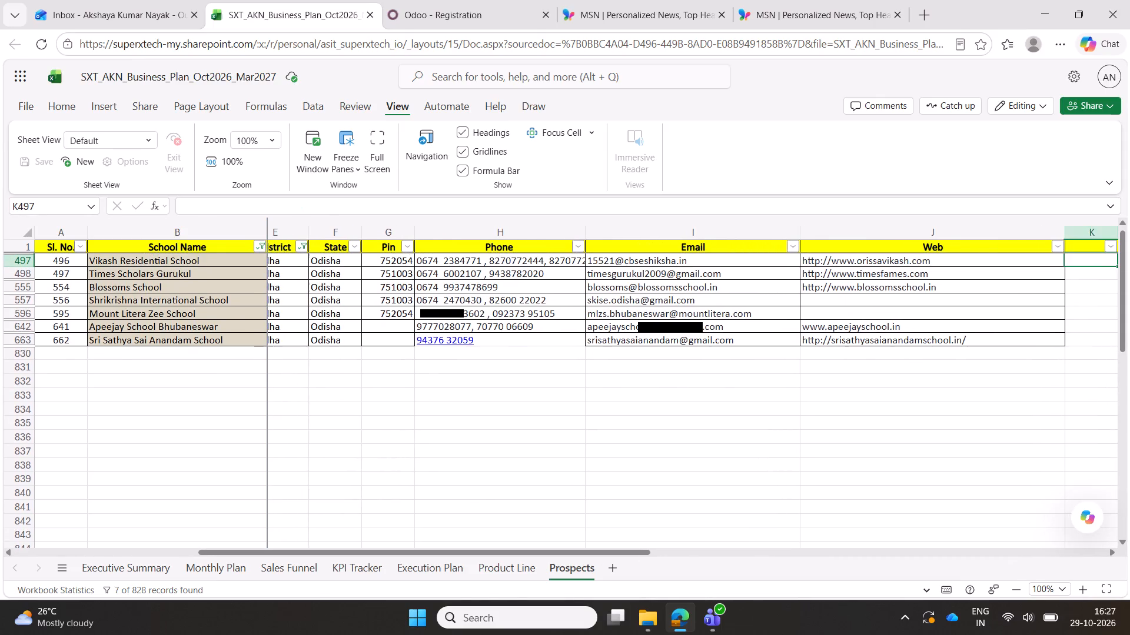
pyautogui.press('Left')
pyautogui.press('Left')
pyautogui.press('Left')
pyautogui.press('Left')
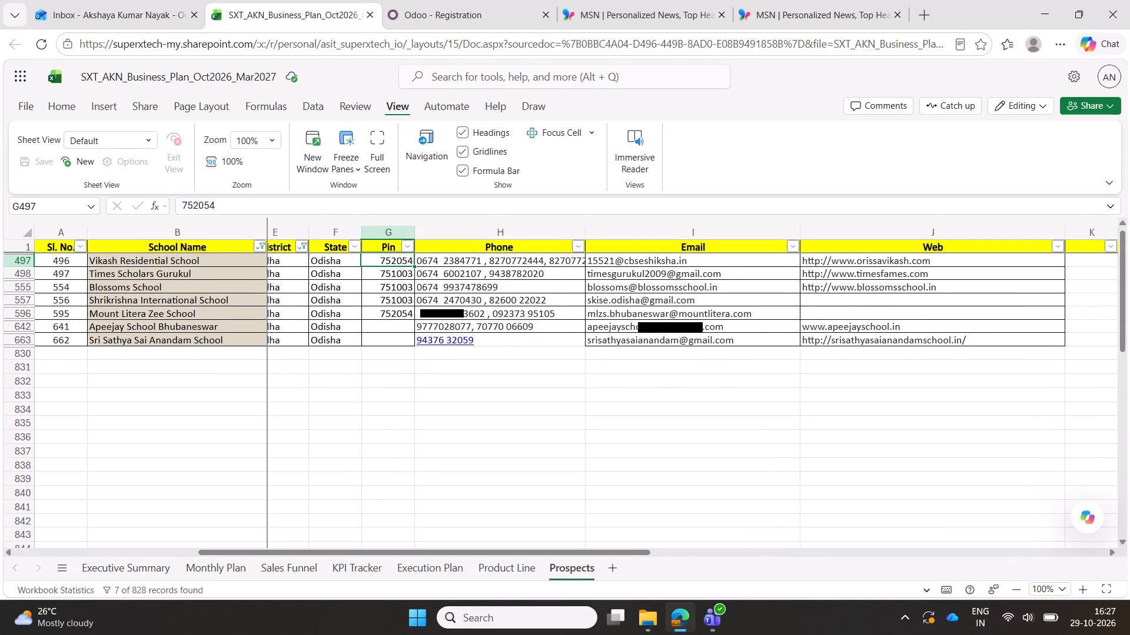
pyautogui.press('Right')
pyautogui.press('Right')
pyautogui.press('Right')
pyautogui.press('Right')
pyautogui.press('Right')
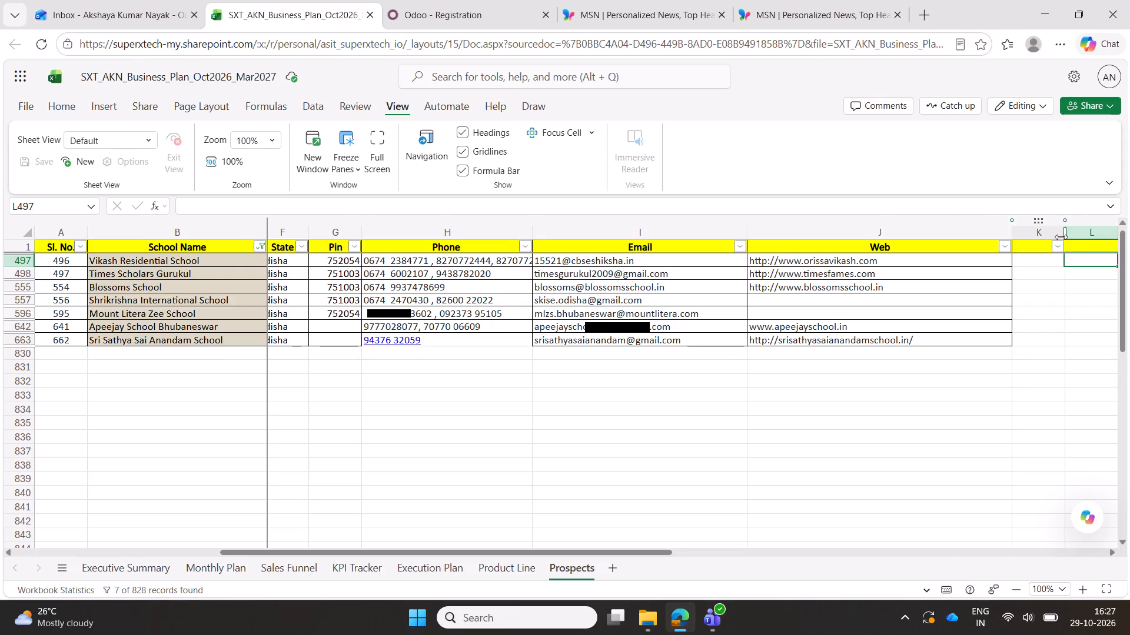
# Widen the empty column K beside the Web column.
pyautogui.moveTo(1061, 237); pyautogui.dragTo(1129, 248)
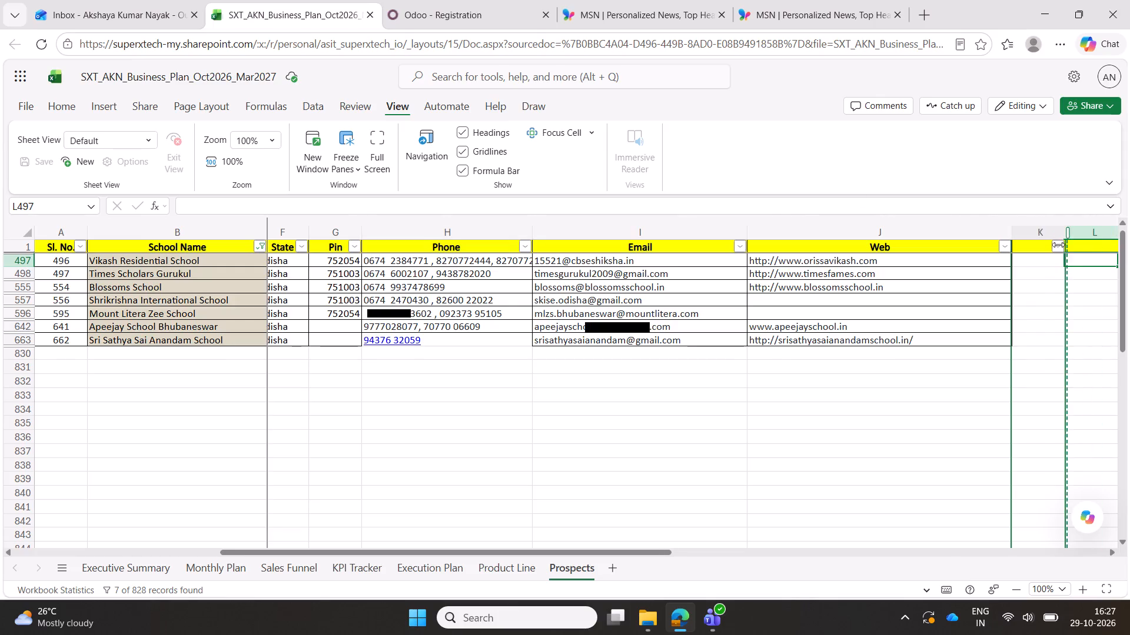
pyautogui.click(1109, 243)
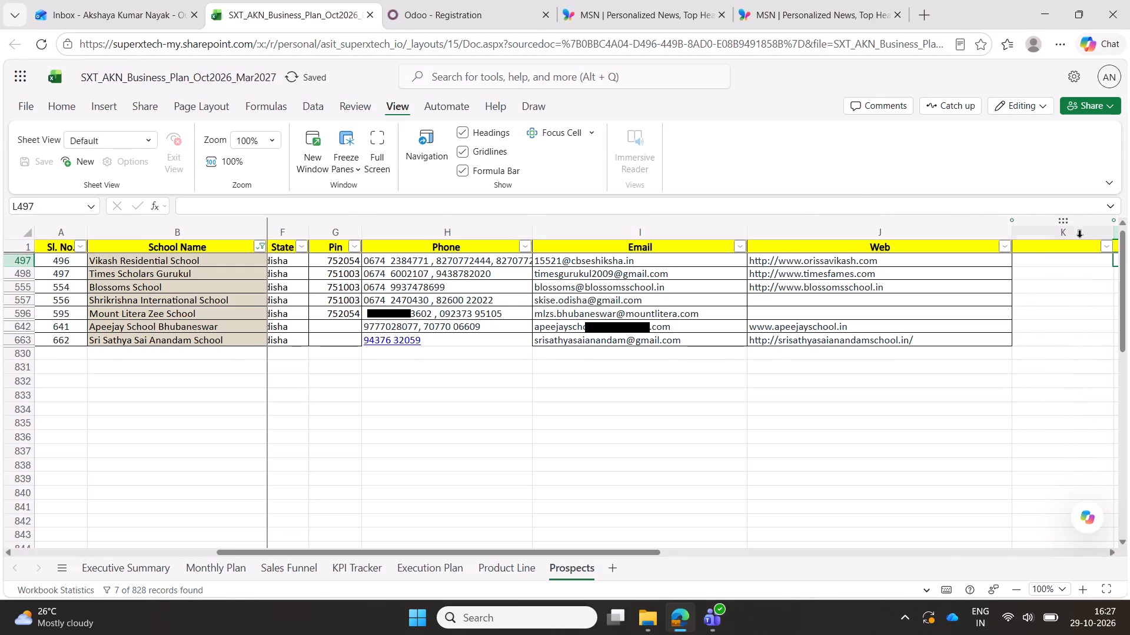
pyautogui.click(1079, 238)
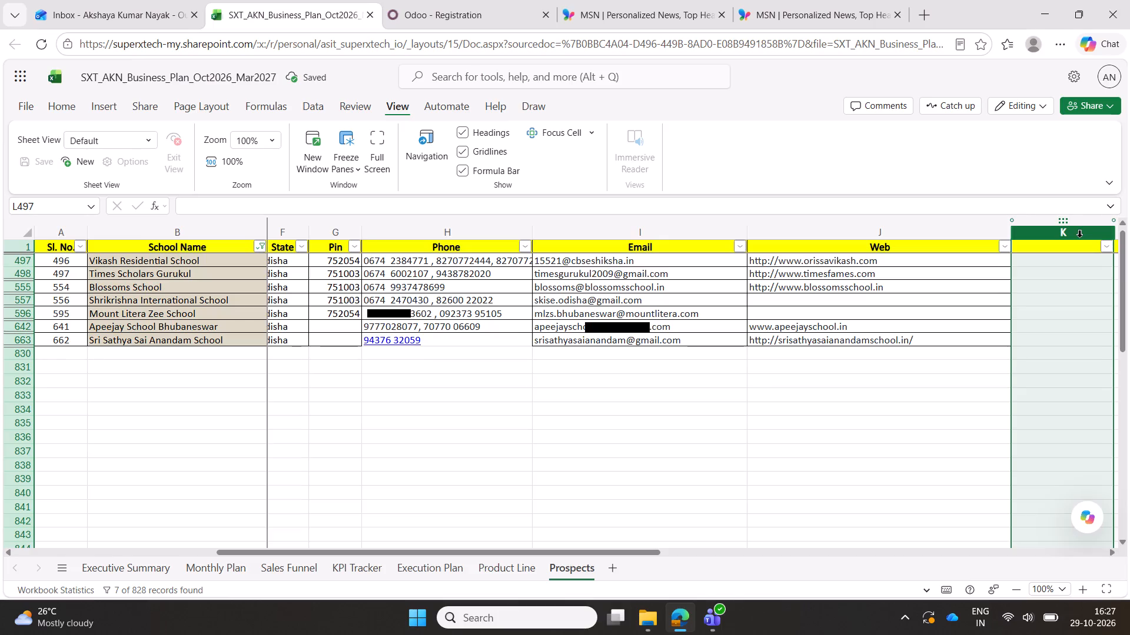
# Enter the header "Remark" in cell K1, beside the Web header.
pyautogui.press('Right')
pyautogui.press('Right')
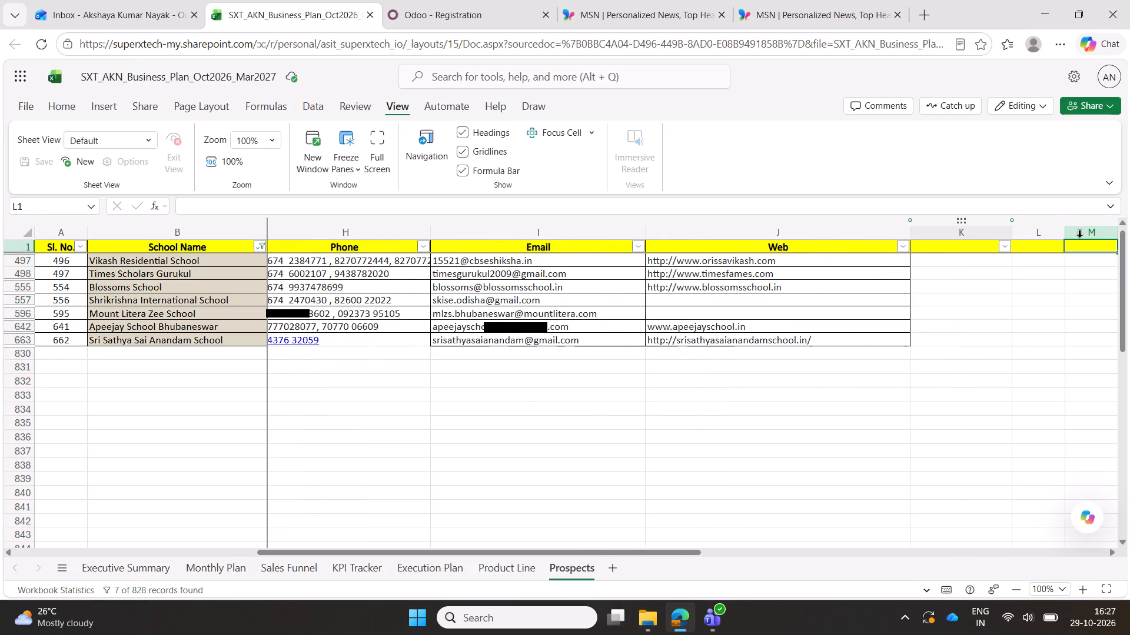
pyautogui.click(969, 246)
pyautogui.write('Rea')
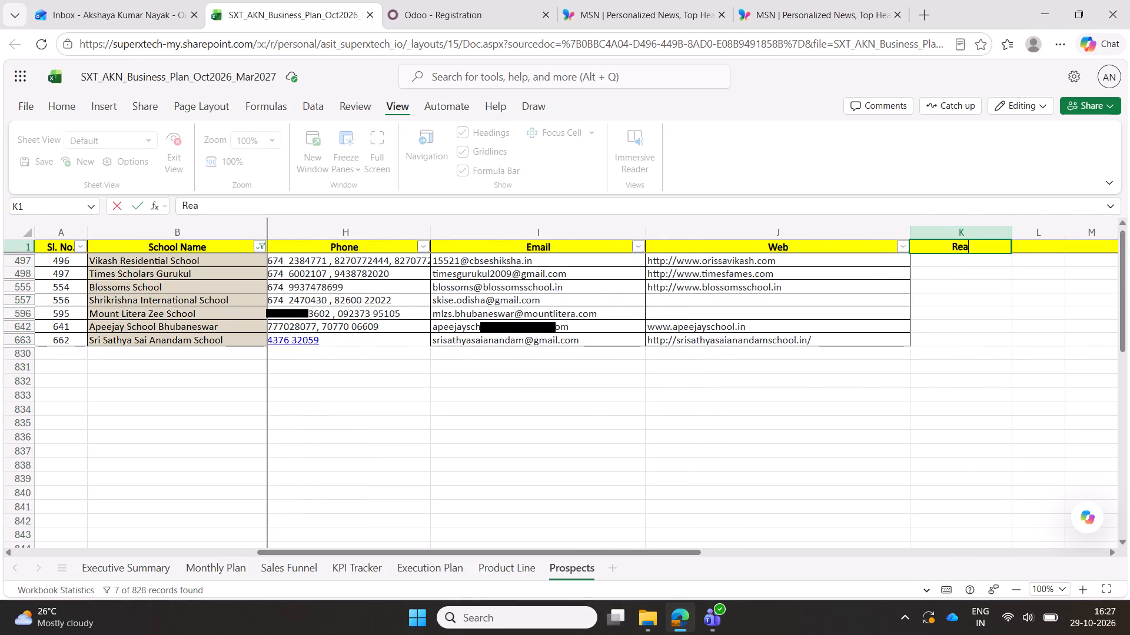
pyautogui.press('BackSpace')
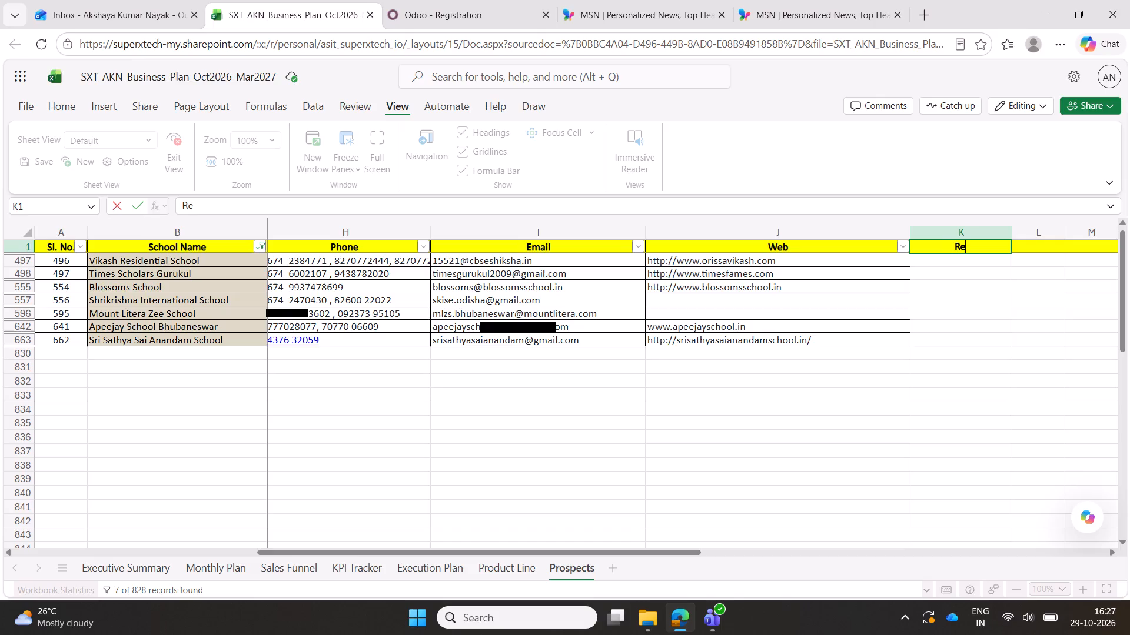
pyautogui.write('mark')
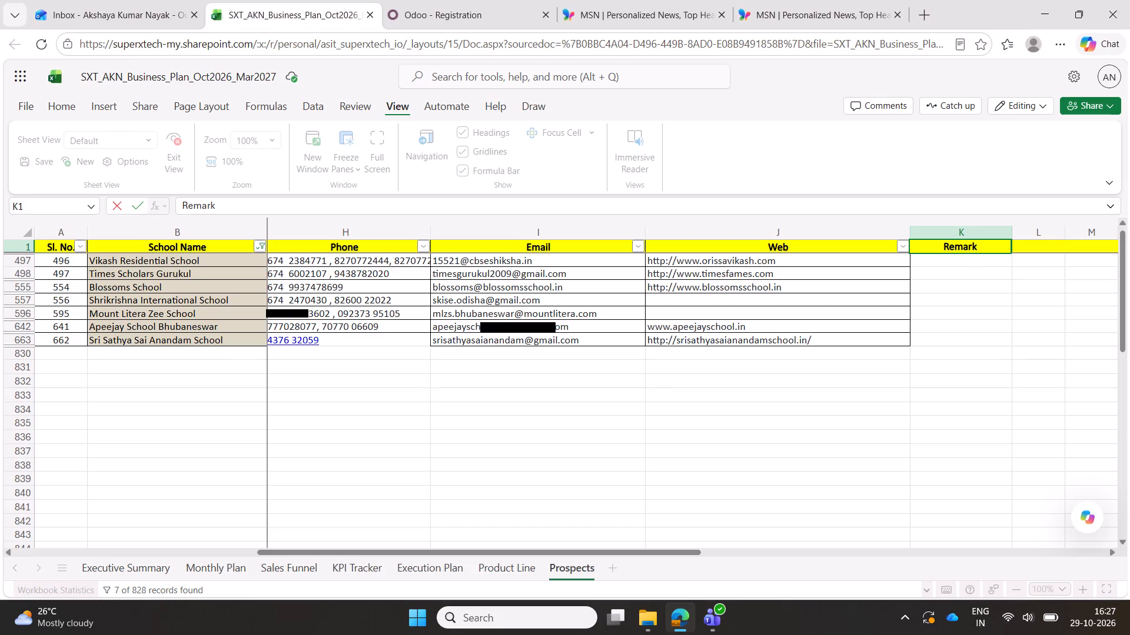
pyautogui.click(954, 262)
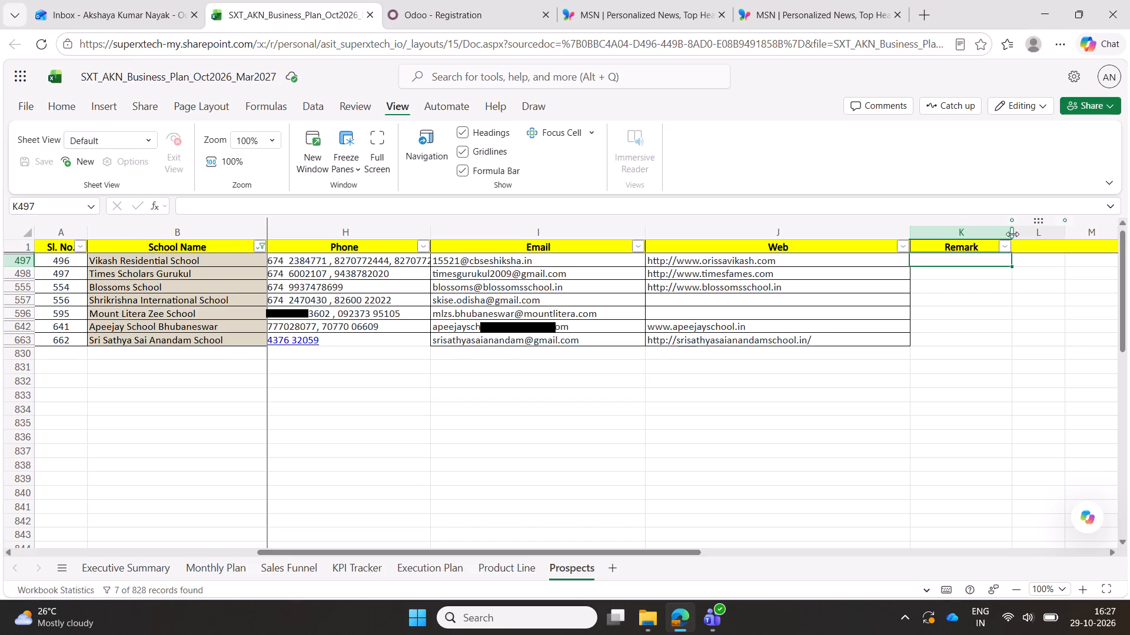
# Widen the Remark column a little further.
pyautogui.moveTo(1010, 234); pyautogui.dragTo(1043, 244)
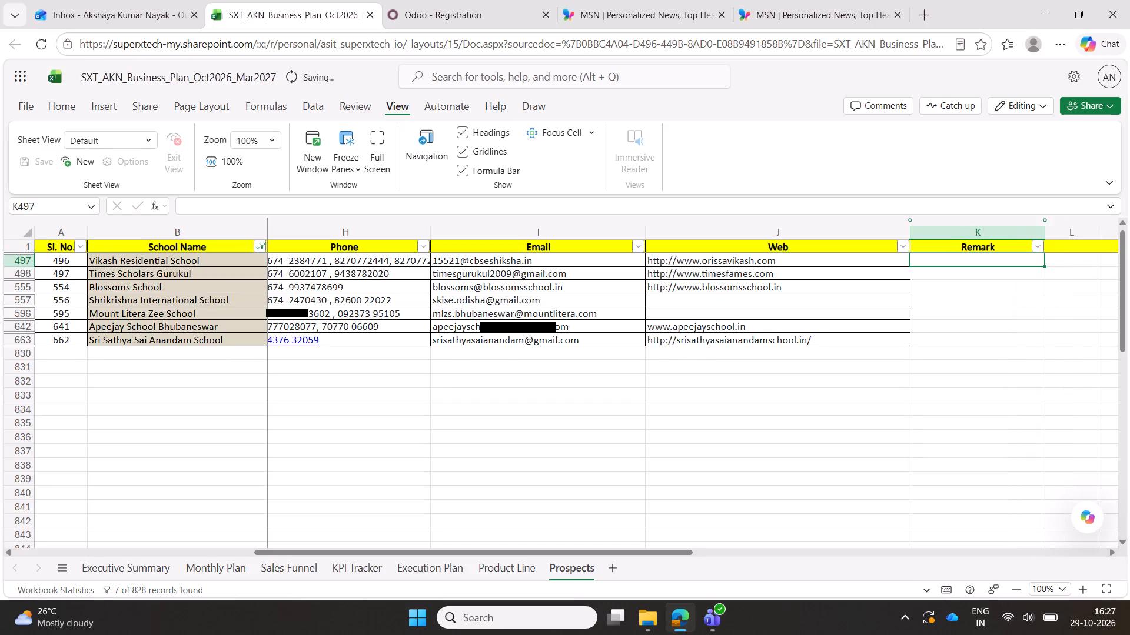
# Enter the Vikash Residential School remark "Presently No requirement, Asked for snding our product brochures." in cell K497.
pyautogui.write('Presently')
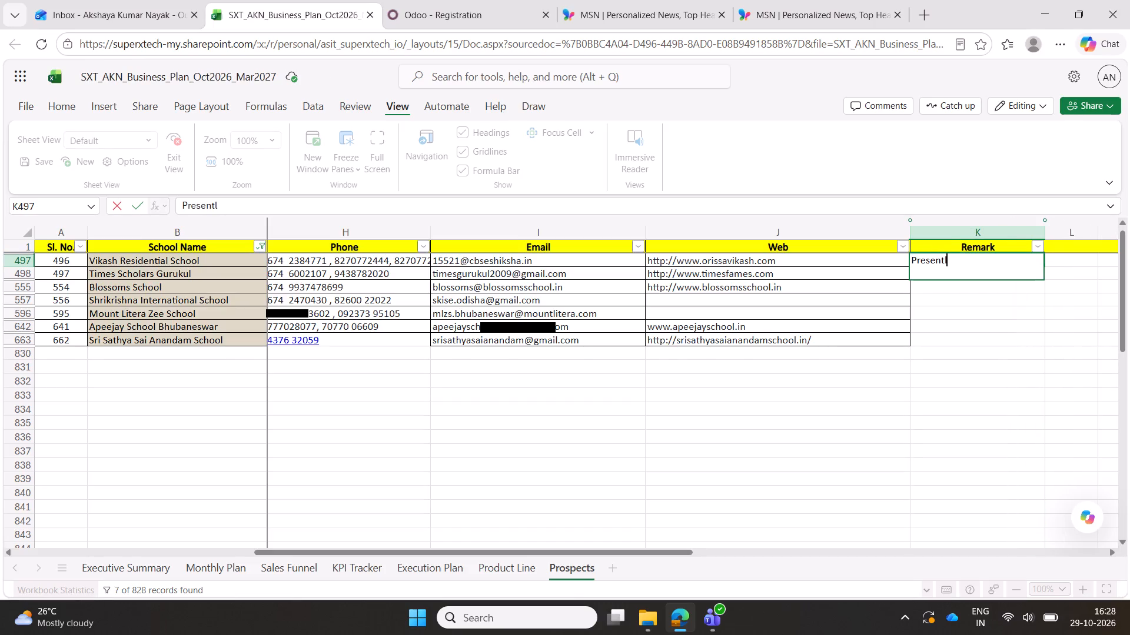
pyautogui.press('space')
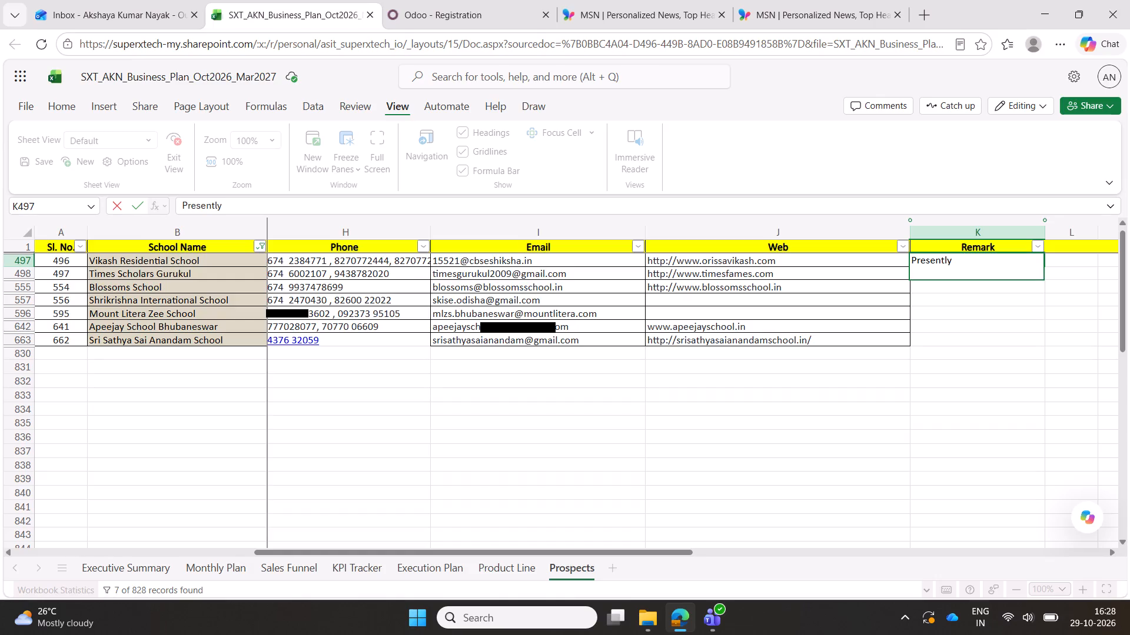
pyautogui.write('No requirement')
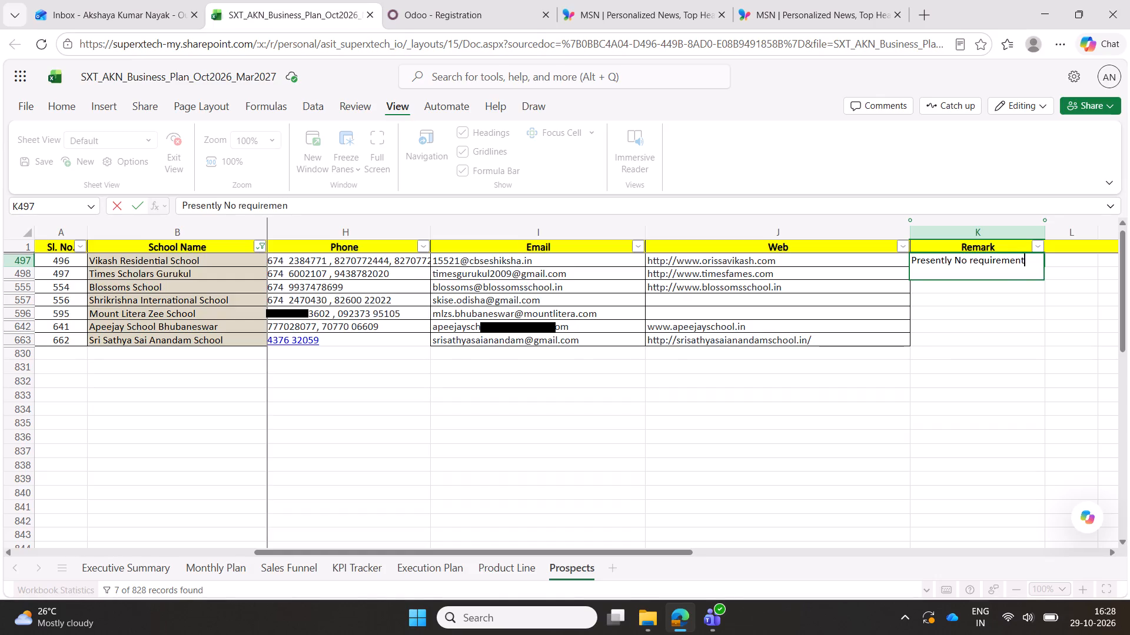
pyautogui.press('space')
pyautogui.write('of')
pyautogui.press('space')
pyautogui.press('BackSpace')
pyautogui.press('BackSpace')
pyautogui.press('BackSpace')
pyautogui.press('BackSpace')
pyautogui.press(',')
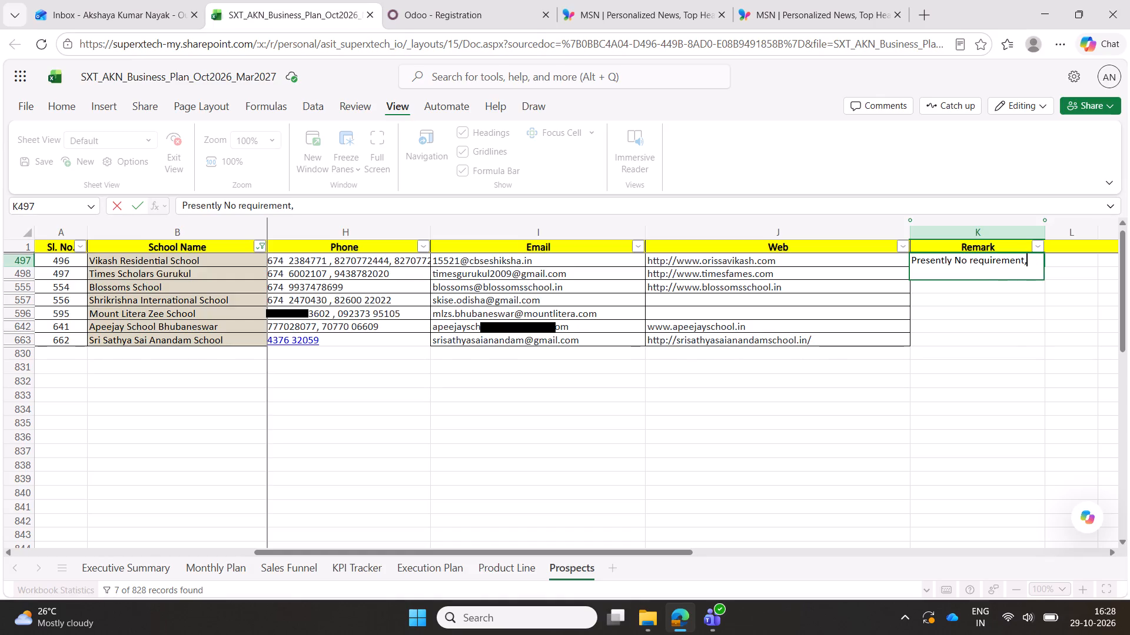
pyautogui.press('space')
pyautogui.write('Asked for')
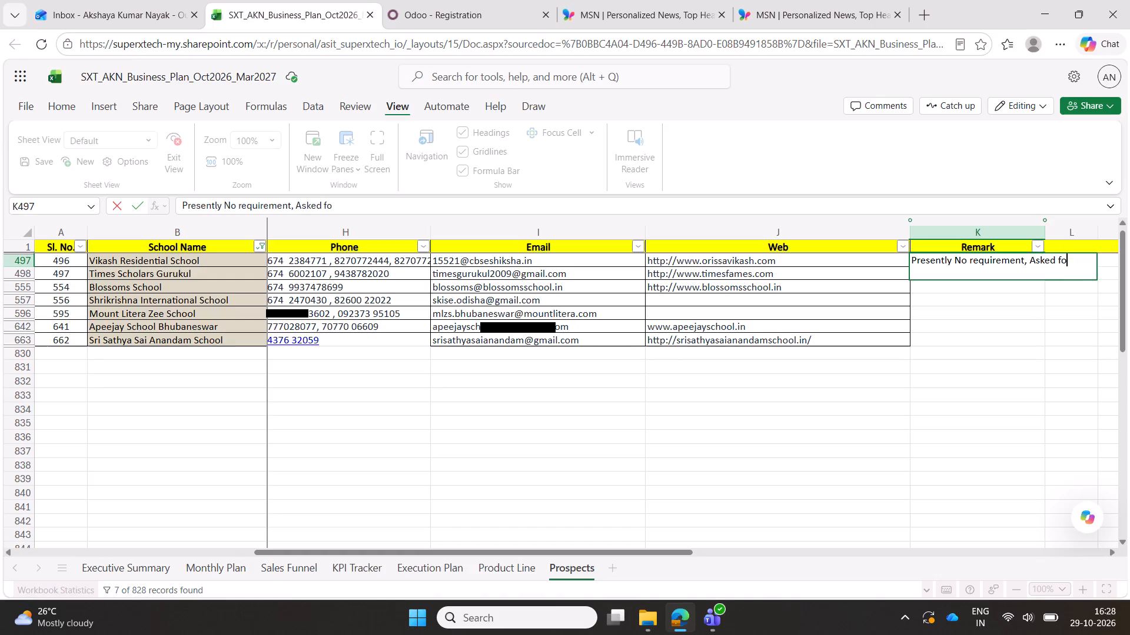
pyautogui.press('space')
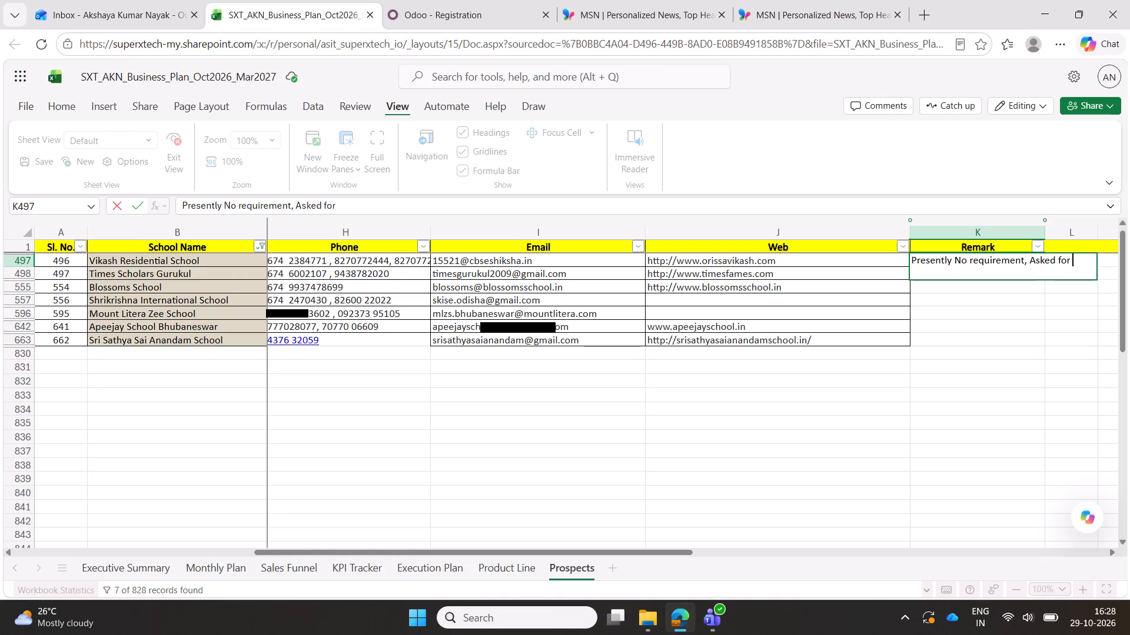
pyautogui.write('snding our')
pyautogui.press('space')
pyautogui.write('product')
pyautogui.press('space')
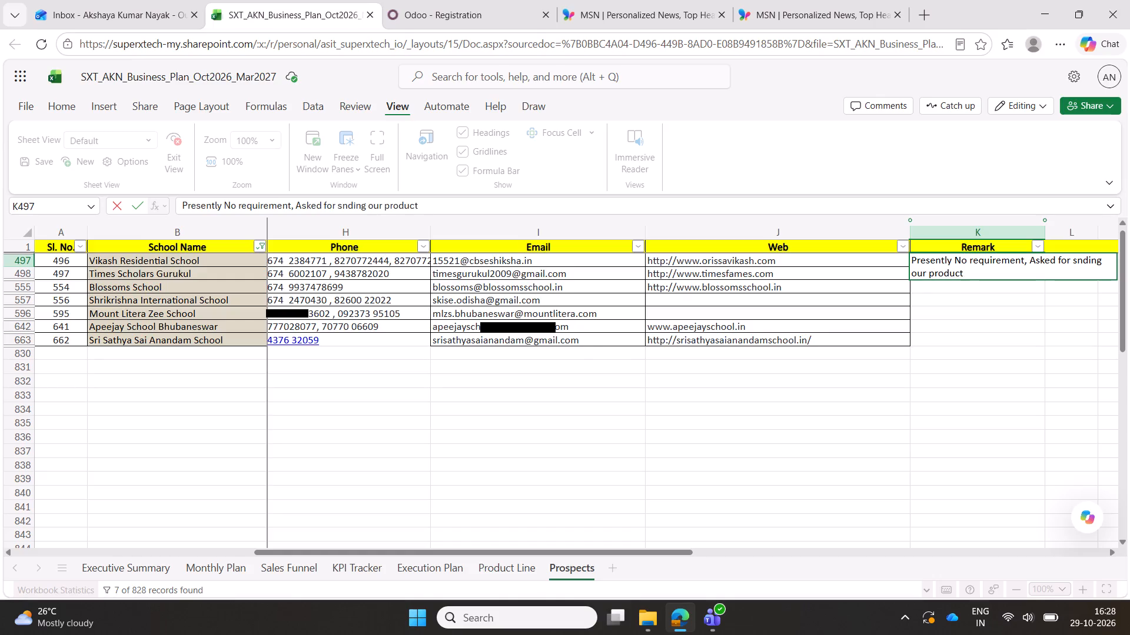
pyautogui.press('b')
pyautogui.press('o')
pyautogui.press('BackSpace')
pyautogui.press('r')
pyautogui.write('ochures')
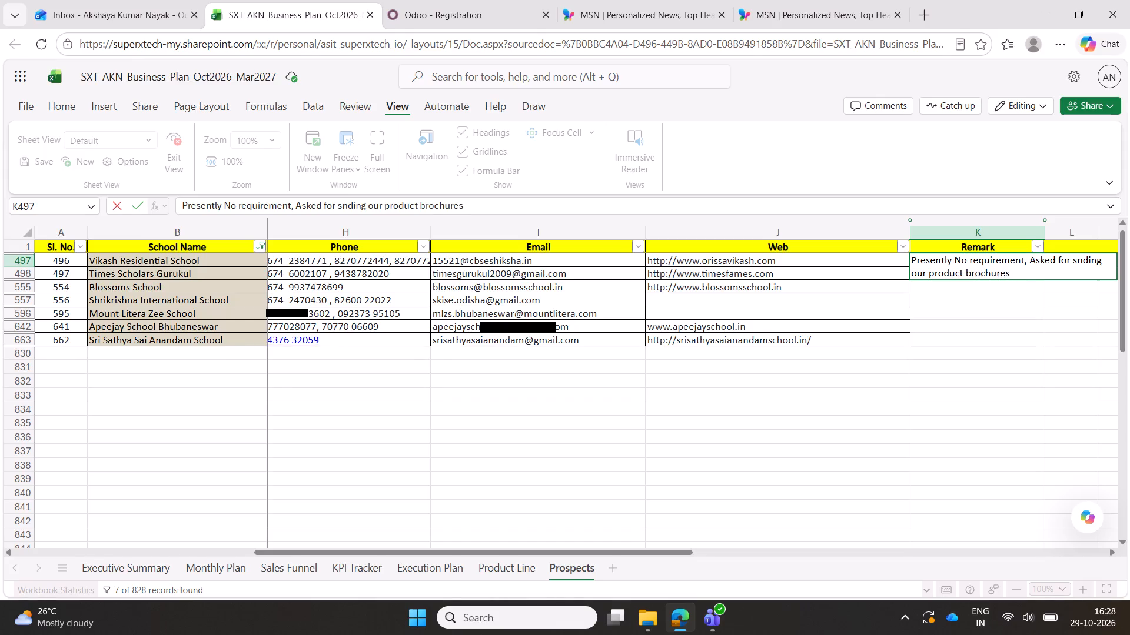
pyautogui.press('space')
pyautogui.write('after')
pyautogui.press('BackSpace')
pyautogui.press('BackSpace')
pyautogui.press('BackSpace')
pyautogui.press('BackSpace')
pyautogui.press('BackSpace')
pyautogui.press('BackSpace')
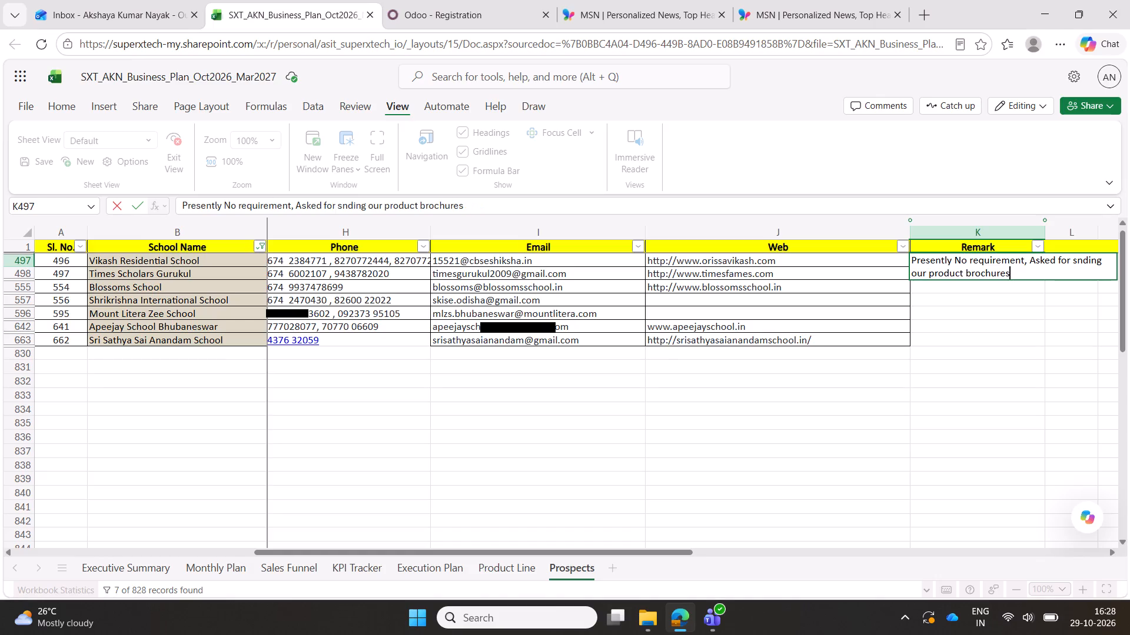
pyautogui.press('.')
pyautogui.press('Return')
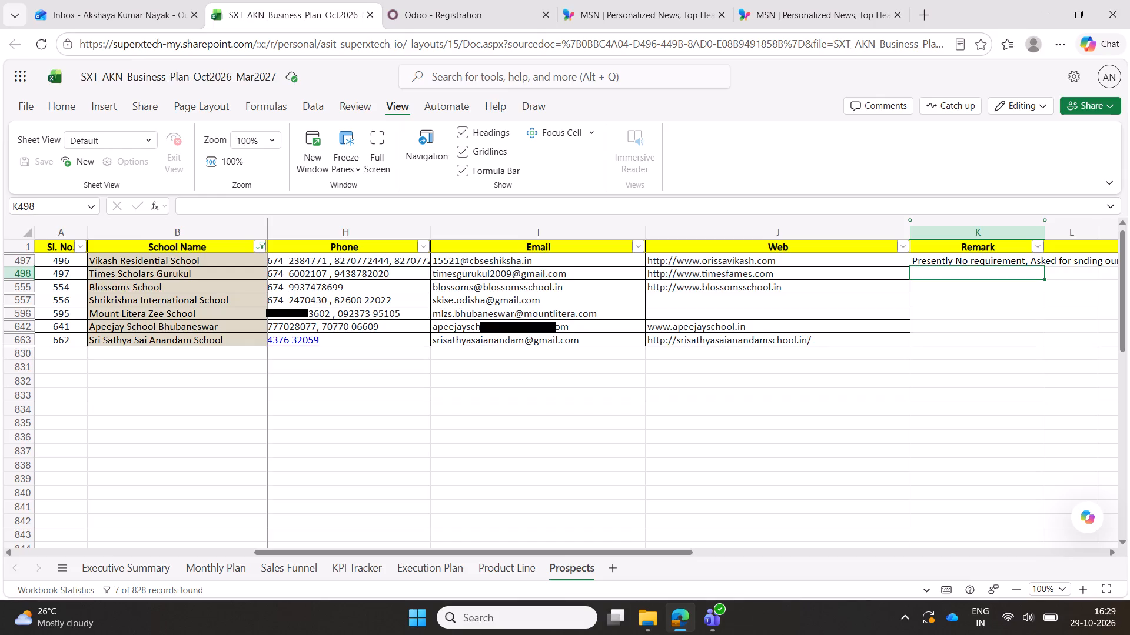
# Enter the Times Scholars Gurukul remark "No requiremet, they are using all Modules from a Pune based company." in cell K498.
pyautogui.hotkey('shift', 'n')
pyautogui.write('o re')
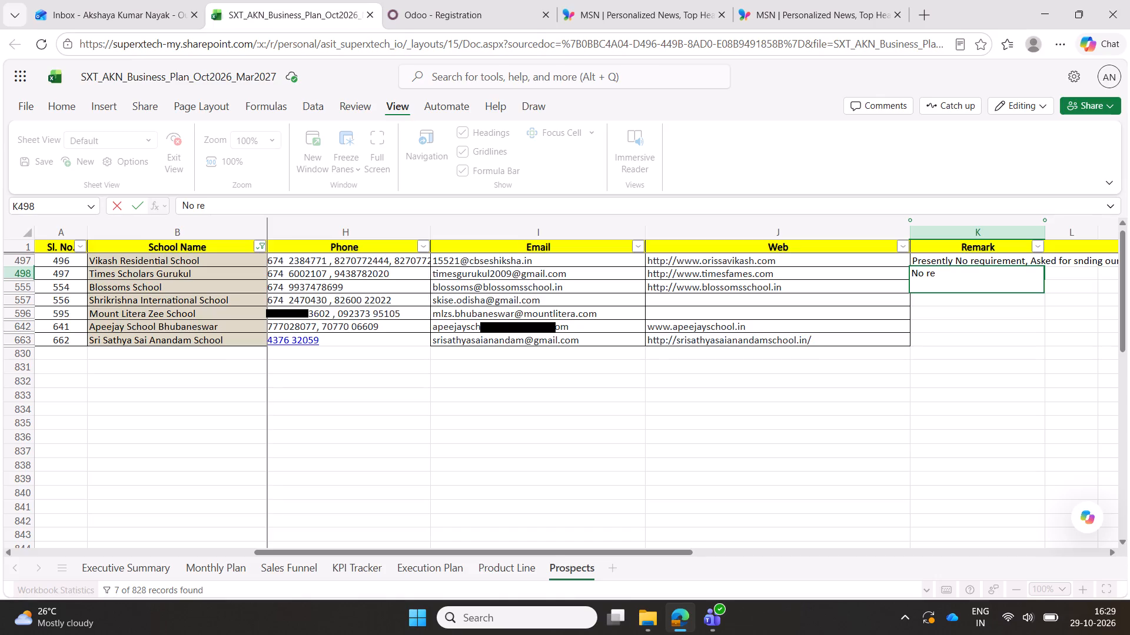
pyautogui.write('quiremet')
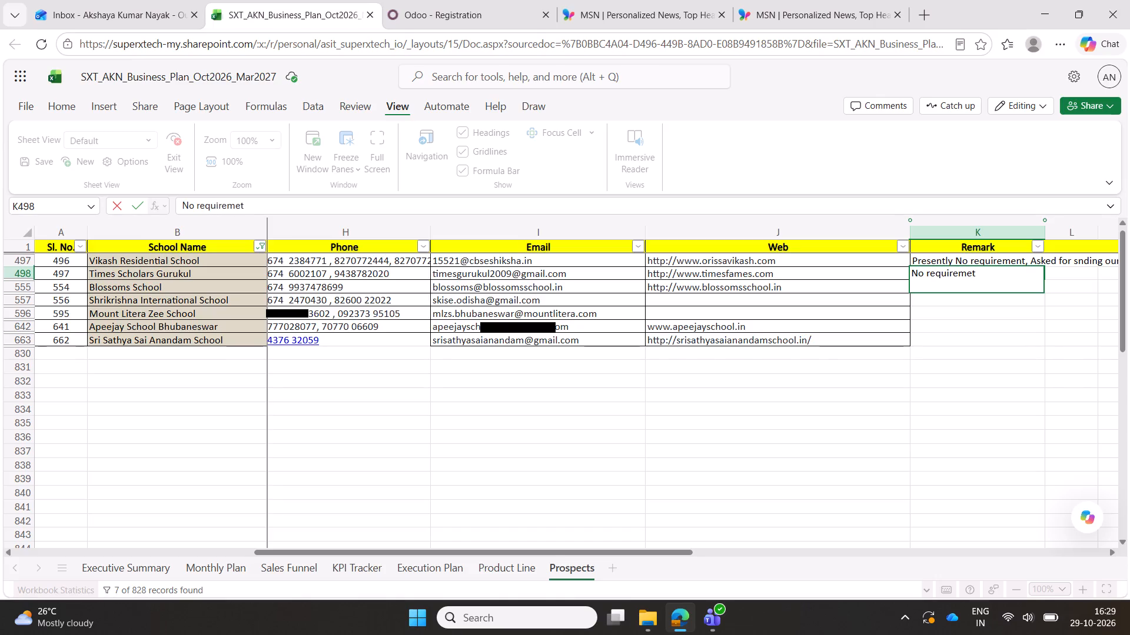
pyautogui.press(',')
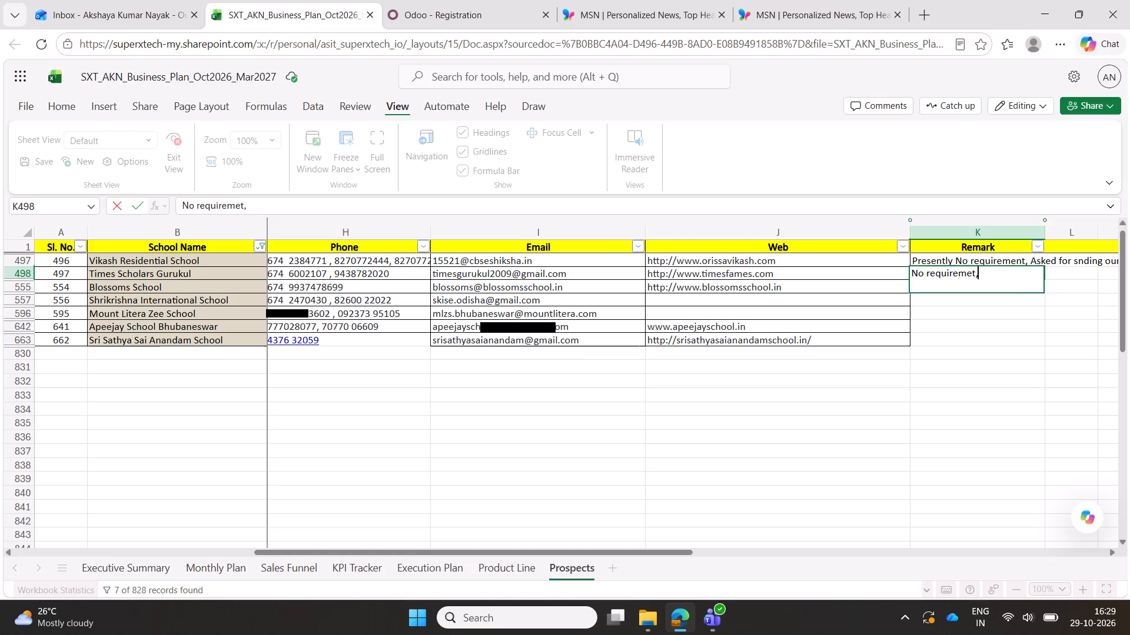
pyautogui.press('BackSpace')
pyautogui.write(', theya')
pyautogui.press('BackSpace')
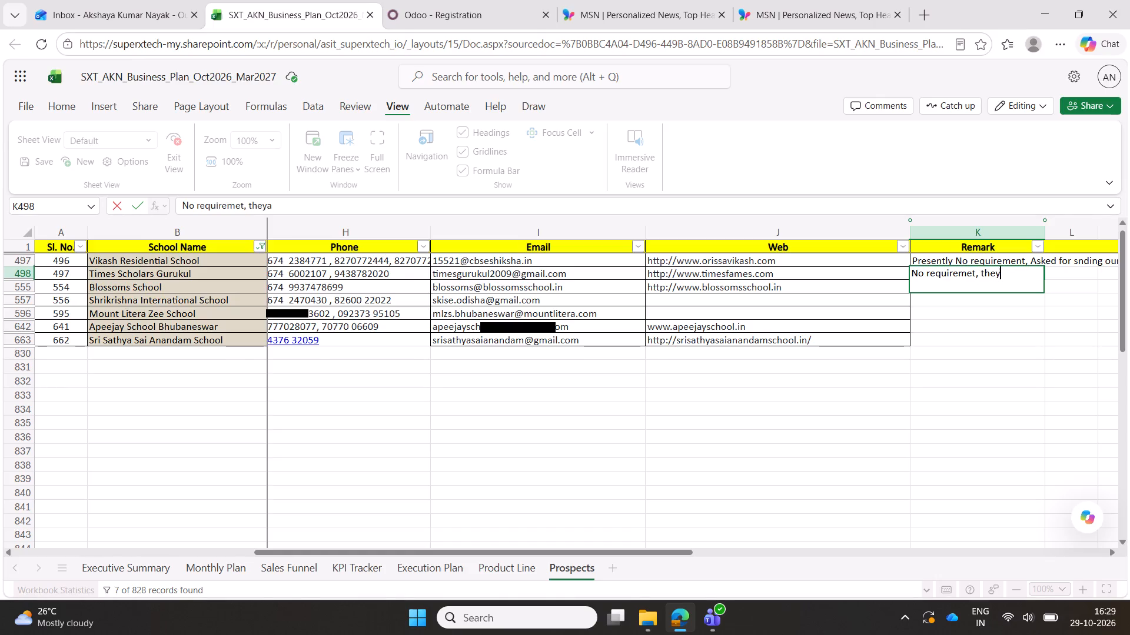
pyautogui.press('space')
pyautogui.write('are')
pyautogui.press('space')
pyautogui.write('using')
pyautogui.press('space')
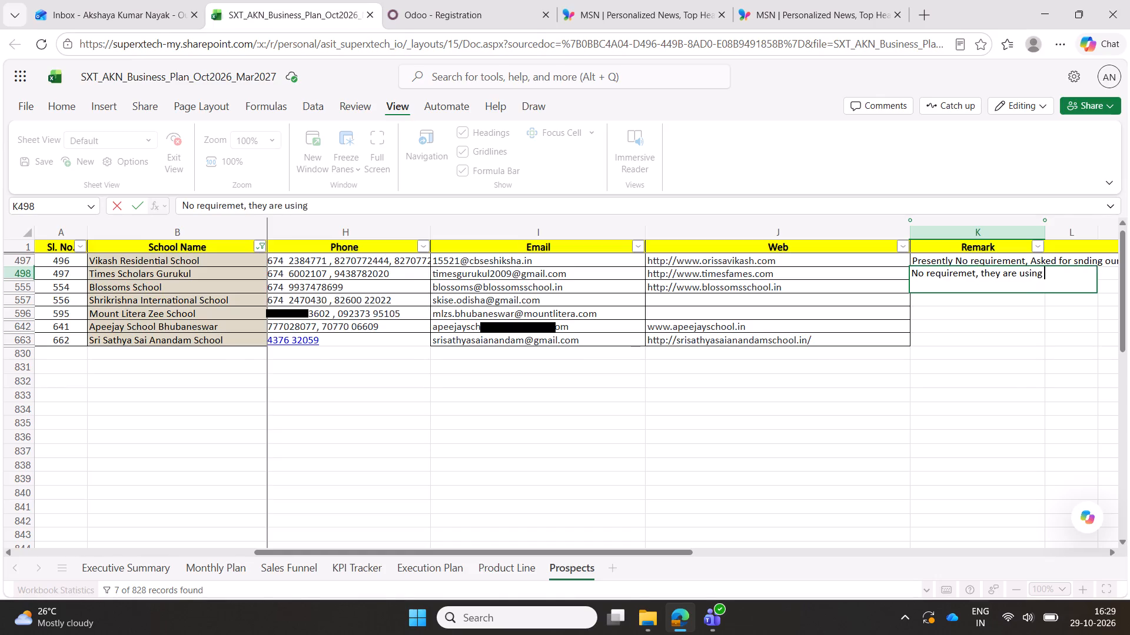
pyautogui.write('all odules')
pyautogui.press('space')
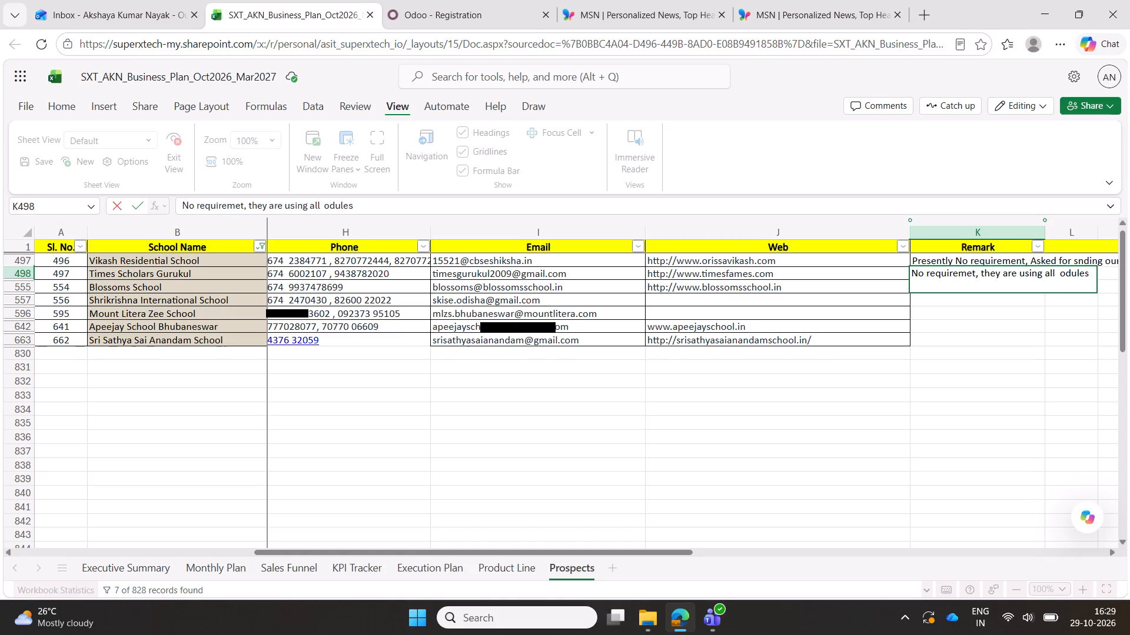
pyautogui.press('BackSpace')
pyautogui.press('BackSpace')
pyautogui.press('BackSpace')
pyautogui.press('BackSpace')
pyautogui.press('BackSpace')
pyautogui.press('BackSpace')
pyautogui.press('BackSpace')
pyautogui.press('o')
pyautogui.write('dules')
pyautogui.press('space')
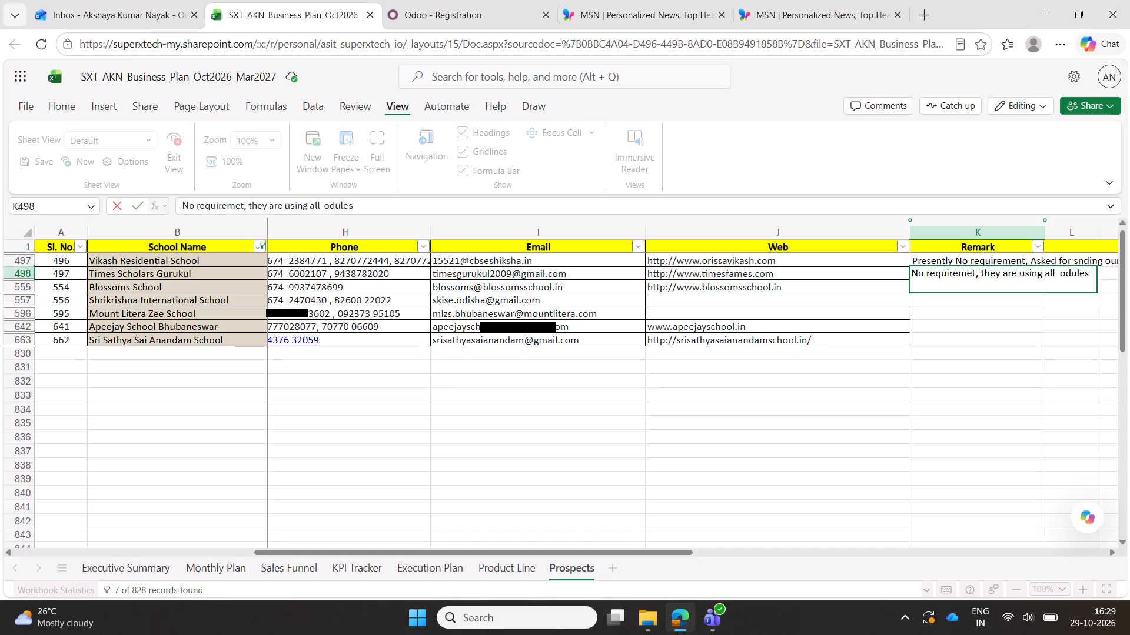
pyautogui.press('BackSpace')
pyautogui.press('BackSpace')
pyautogui.press('BackSpace')
pyautogui.press('BackSpace')
pyautogui.press('BackSpace')
pyautogui.press('BackSpace')
pyautogui.press('BackSpace')
pyautogui.write('Modules formma')
pyautogui.press('space')
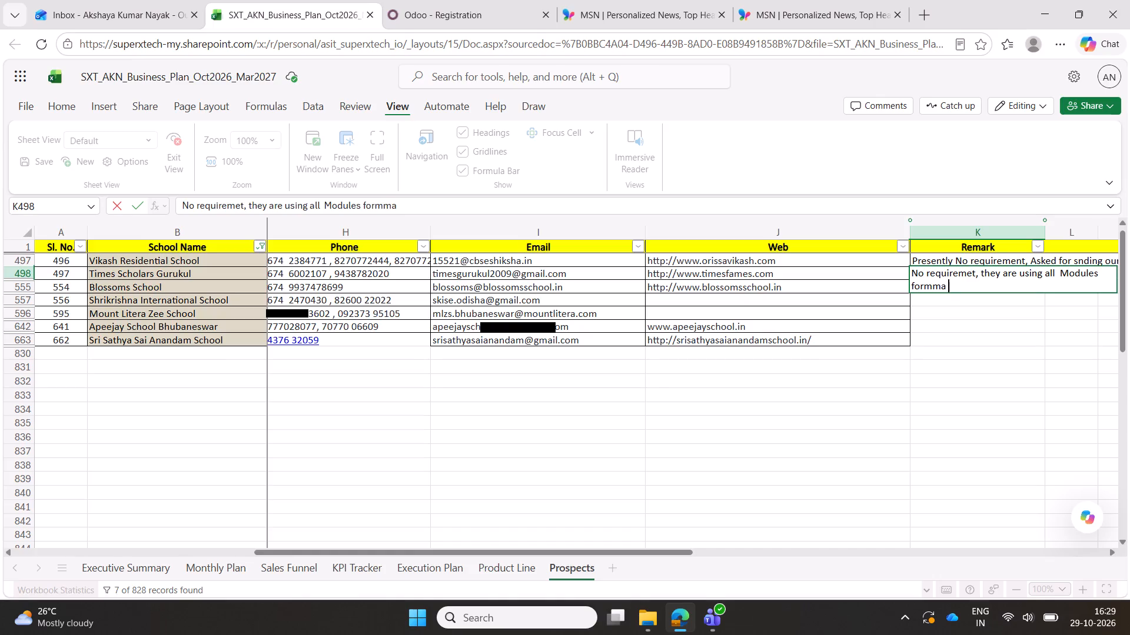
pyautogui.press('BackSpace')
pyautogui.press('BackSpace')
pyautogui.press('BackSpace')
pyautogui.press('BackSpace')
pyautogui.press('BackSpace')
pyautogui.press('BackSpace')
pyautogui.write('rom')
pyautogui.press('space')
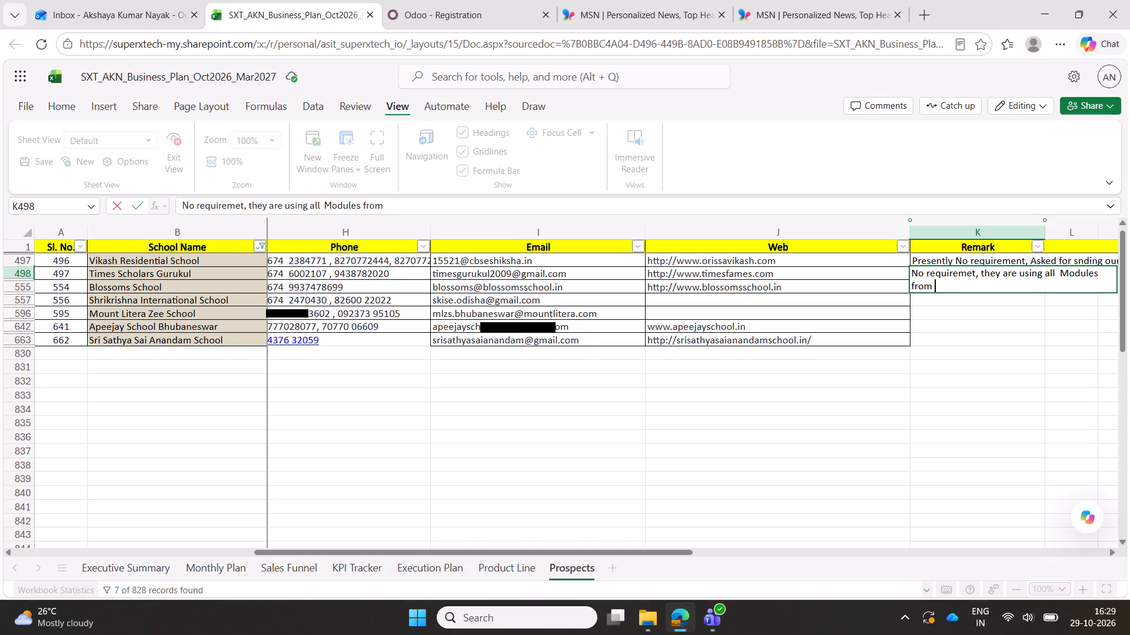
pyautogui.write('a')
pyautogui.press('space')
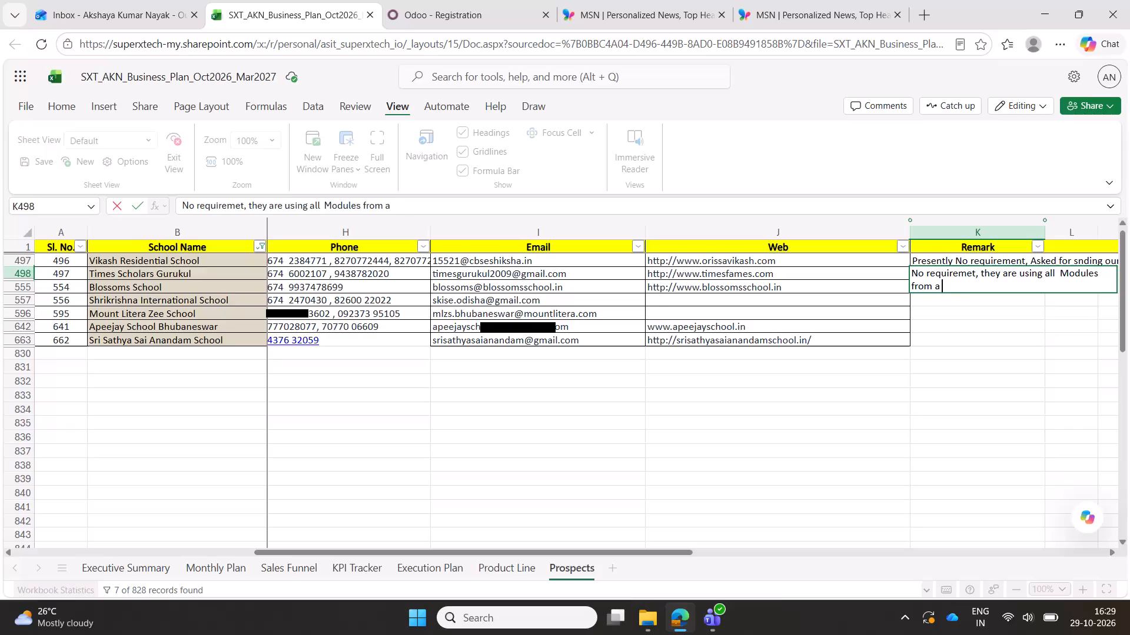
pyautogui.write('Pune based company')
pyautogui.press('.')
pyautogui.press('Return')
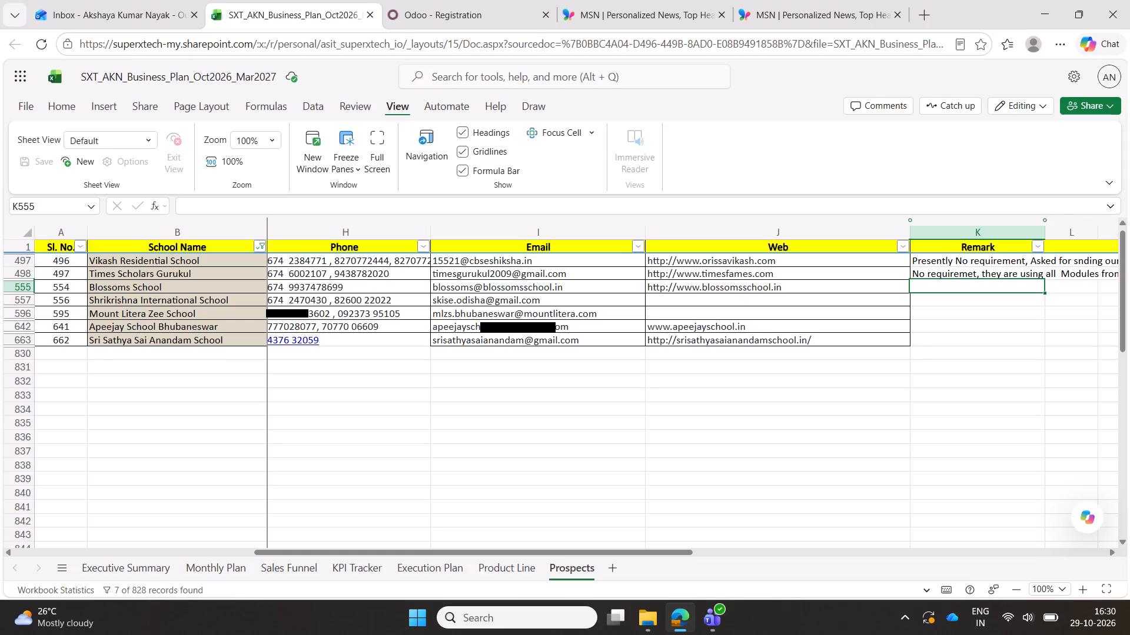
# Enter the Blossoms School remark "no Requiremet presently, they are intersted for exam modules from next session, for demo they will" in cell K555.
pyautogui.write('no Re')
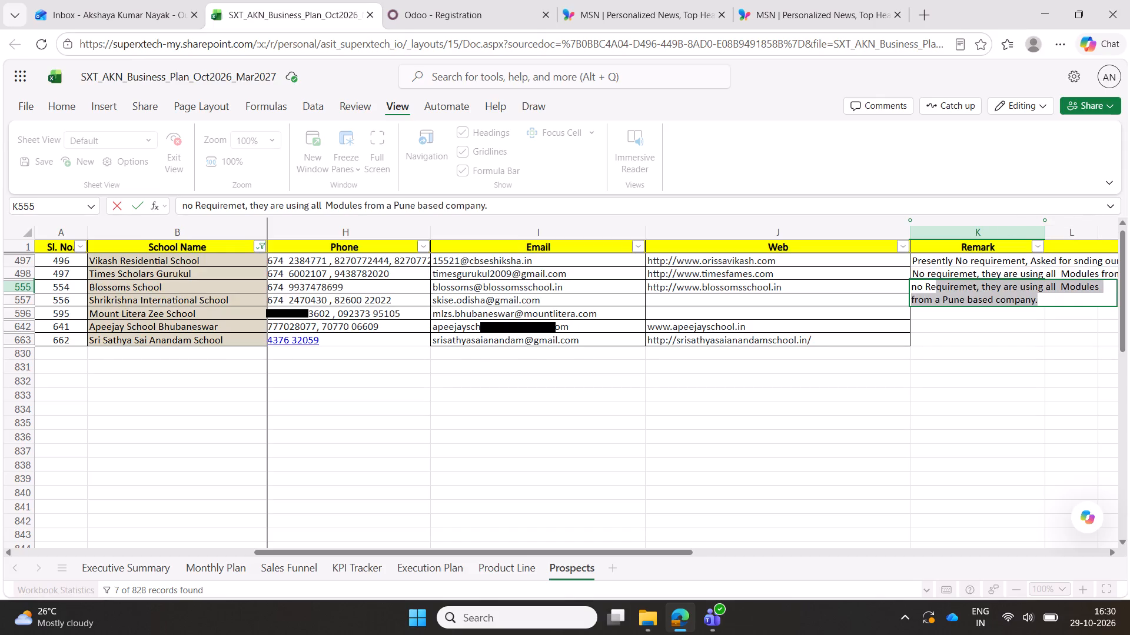
pyautogui.doubleClick(983, 285)
pyautogui.click(983, 285)
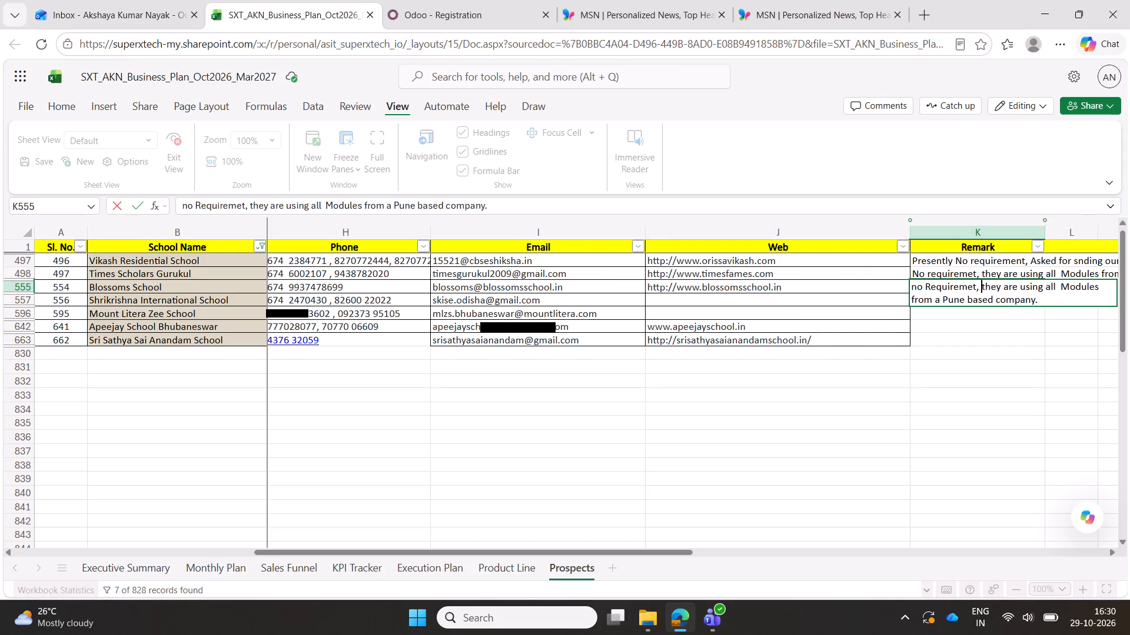
pyautogui.press('BackSpace')
pyautogui.press('BackSpace')
pyautogui.press('space')
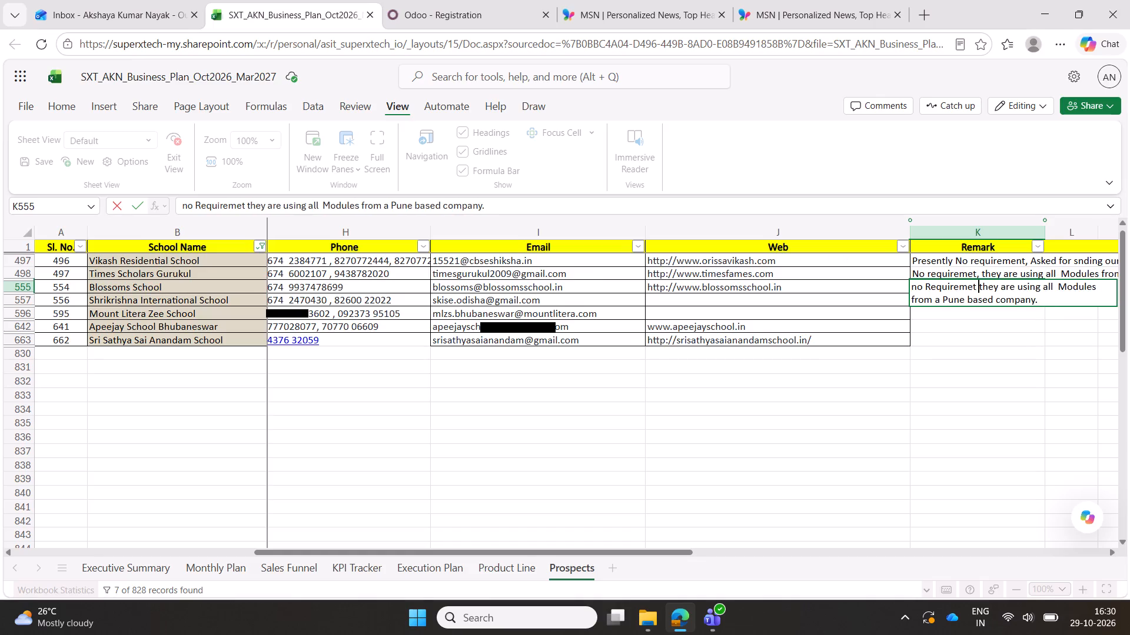
pyautogui.write('presentl')
pyautogui.write('y, they are intersted for')
pyautogui.press('space')
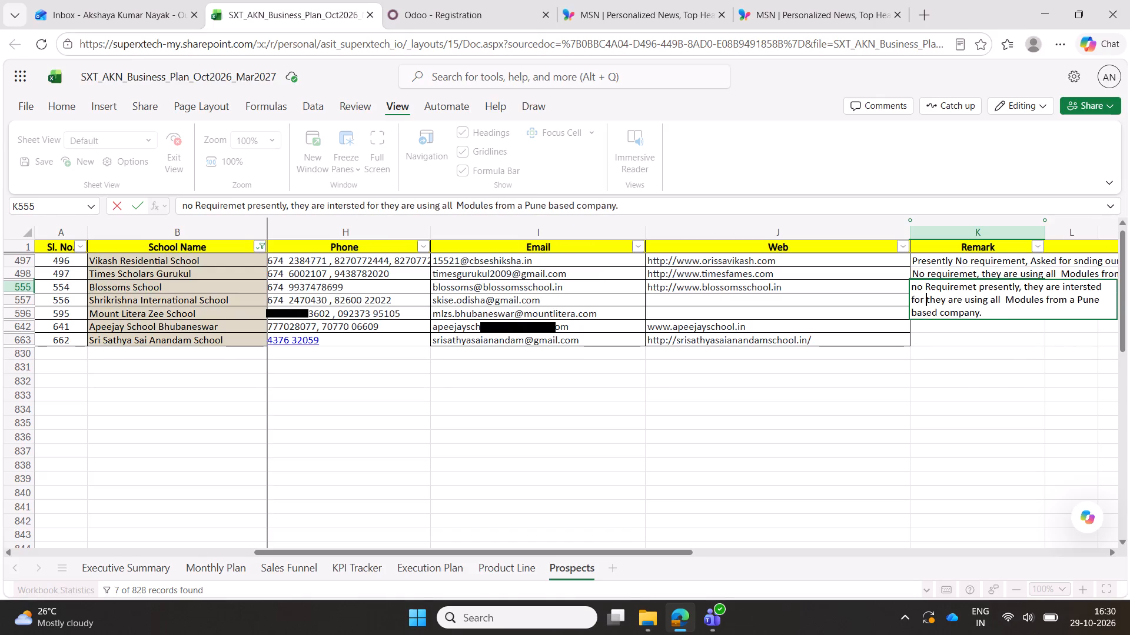
pyautogui.write('exam modules')
pyautogui.press('space')
pyautogui.write('bu')
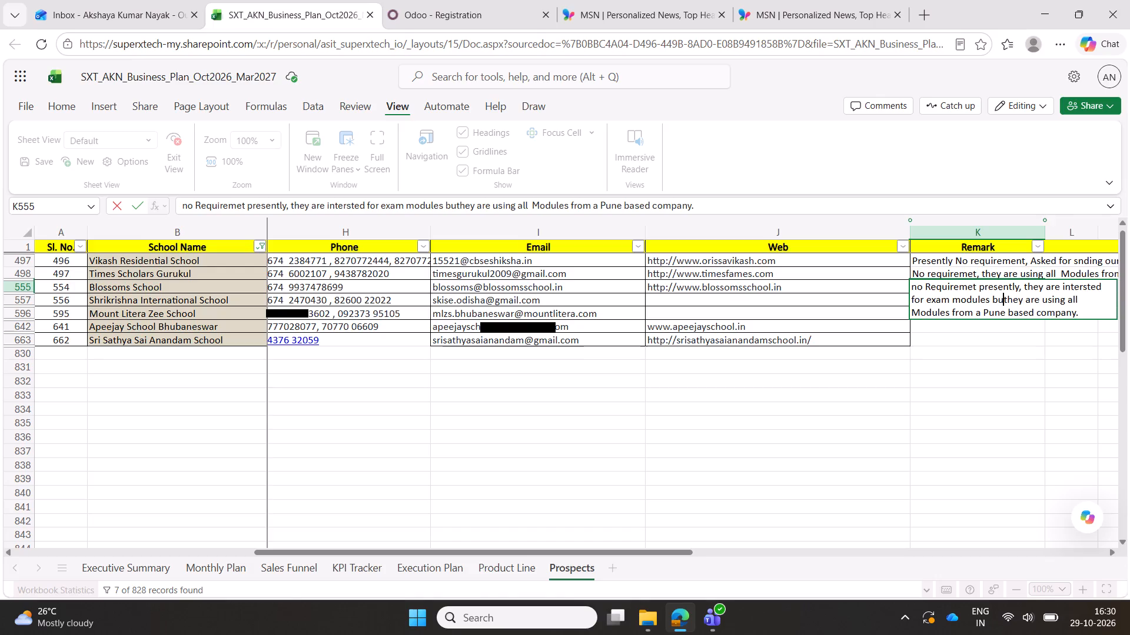
pyautogui.write('t')
pyautogui.press('space')
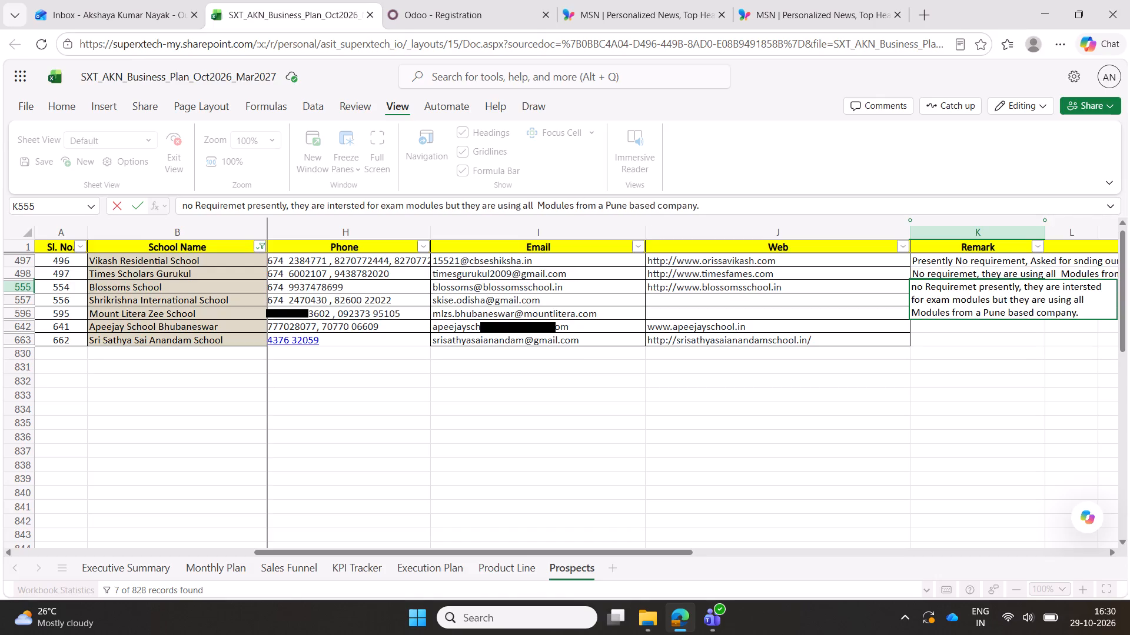
pyautogui.press('BackSpace')
pyautogui.press('BackSpace')
pyautogui.press('BackSpace')
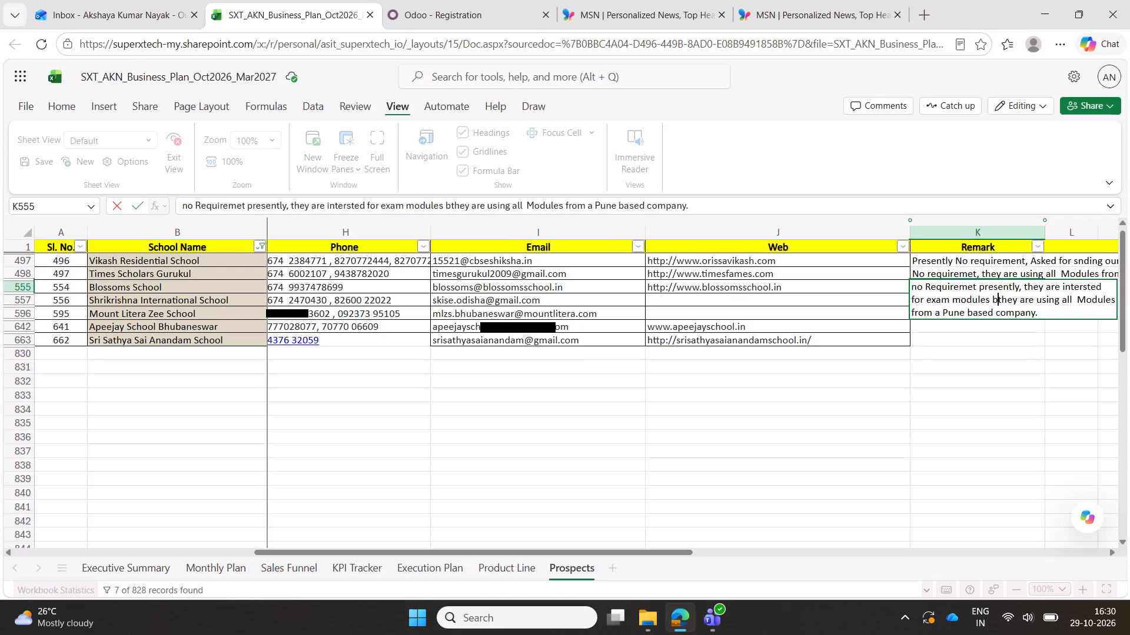
pyautogui.press('BackSpace')
pyautogui.write('form the')
pyautogui.press('space')
pyautogui.write('nest')
pyautogui.press('BackSpace')
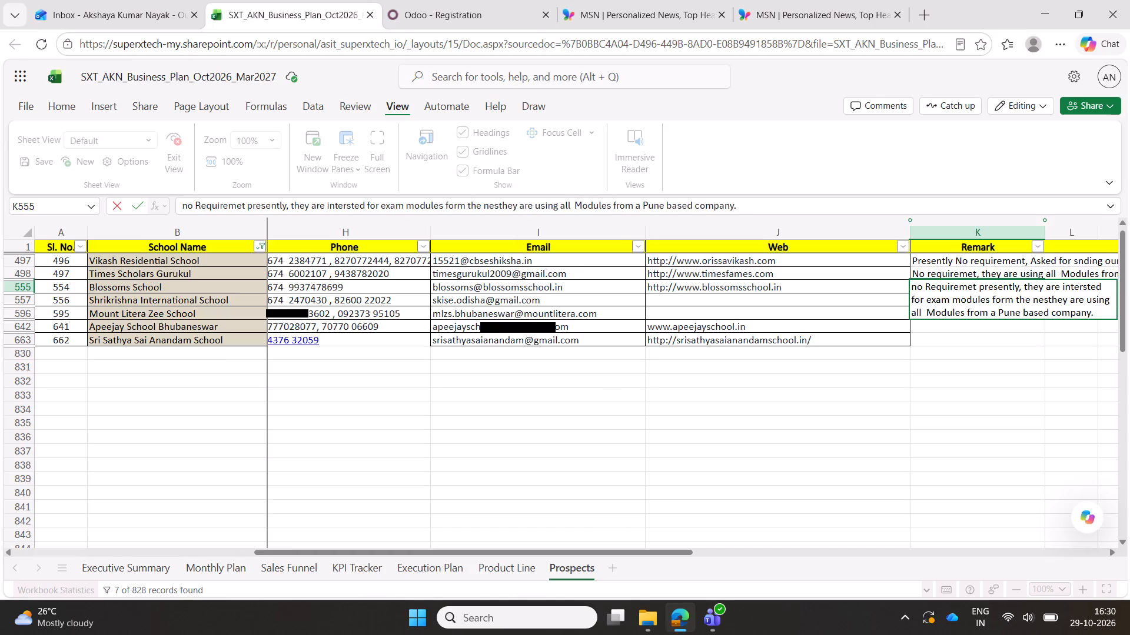
pyautogui.press('BackSpace')
pyautogui.write('sxt')
pyautogui.press('space')
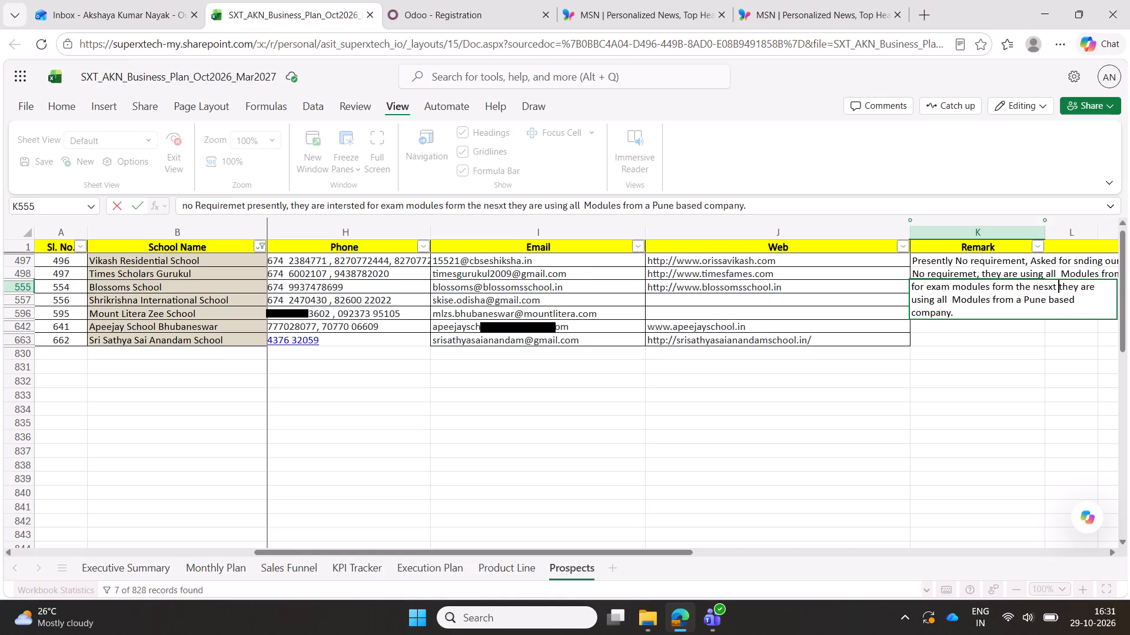
pyautogui.press('BackSpace')
pyautogui.press('BackSpace')
pyautogui.press('BackSpace')
pyautogui.press('BackSpace')
pyautogui.press('BackSpace')
pyautogui.press('BackSpace')
pyautogui.press('BackSpace')
pyautogui.press('BackSpace')
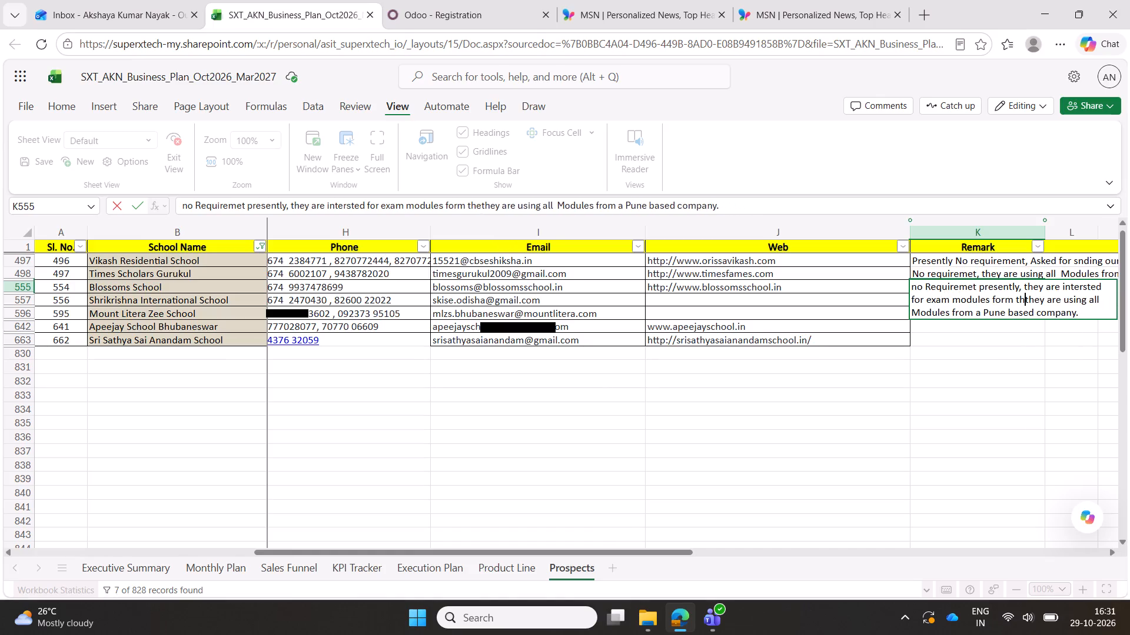
pyautogui.press('BackSpace')
pyautogui.press('BackSpace')
pyautogui.press('BackSpace')
pyautogui.press('BackSpace')
pyautogui.press('BackSpace')
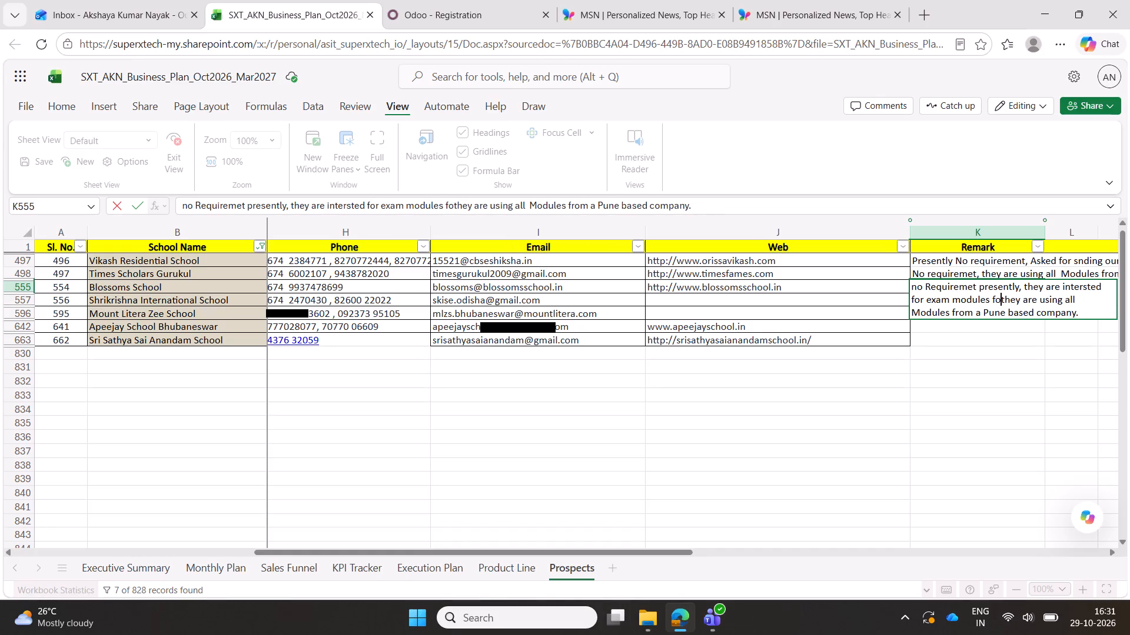
pyautogui.press('BackSpace')
pyautogui.press('BackSpace')
pyautogui.write('from')
pyautogui.press('space')
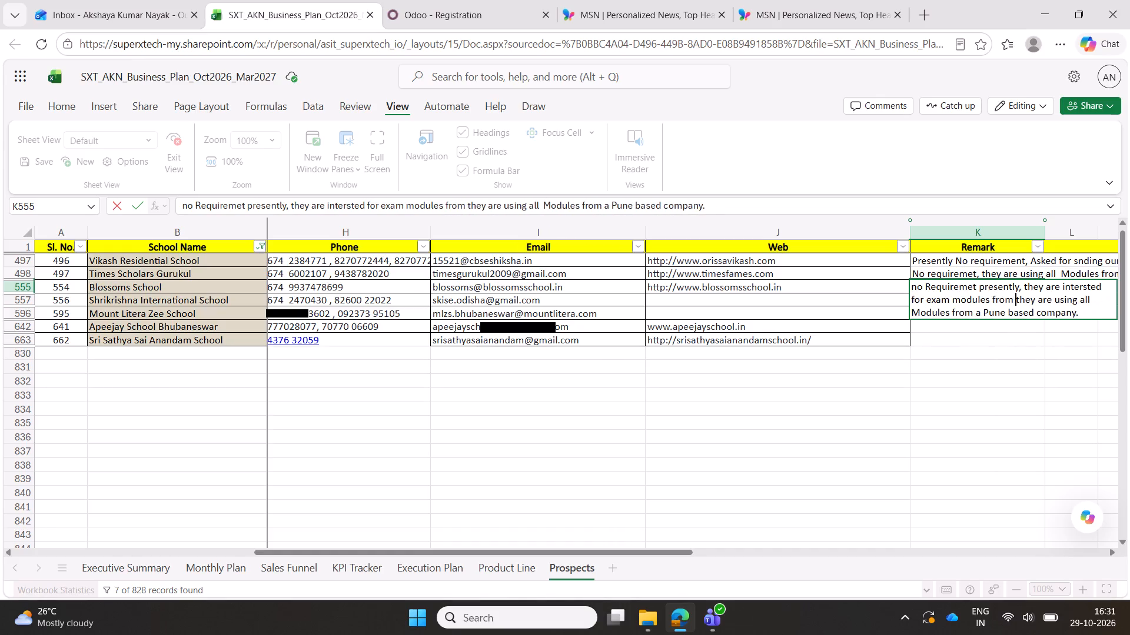
pyautogui.write('ne')
pyautogui.write('xt se')
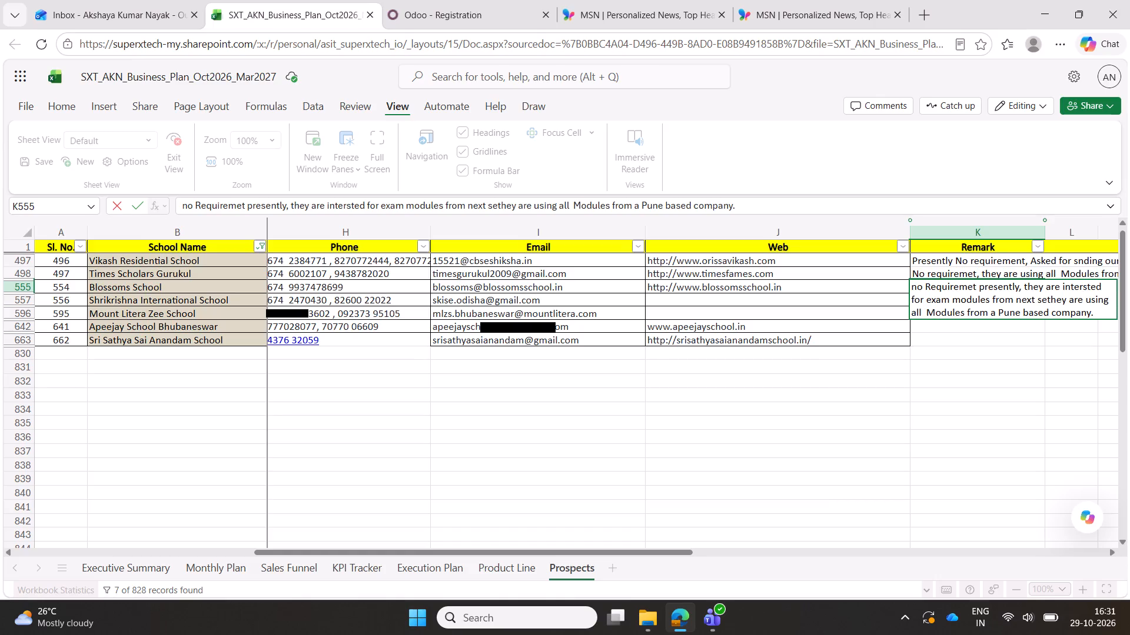
pyautogui.write('ssion')
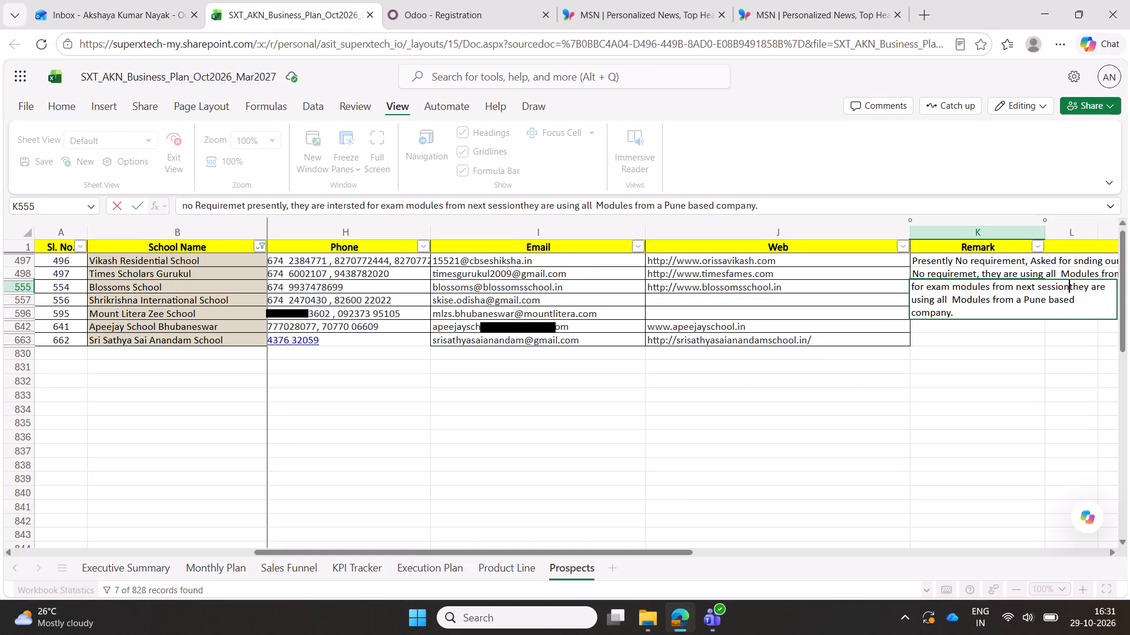
pyautogui.press('space')
pyautogui.write('afte')
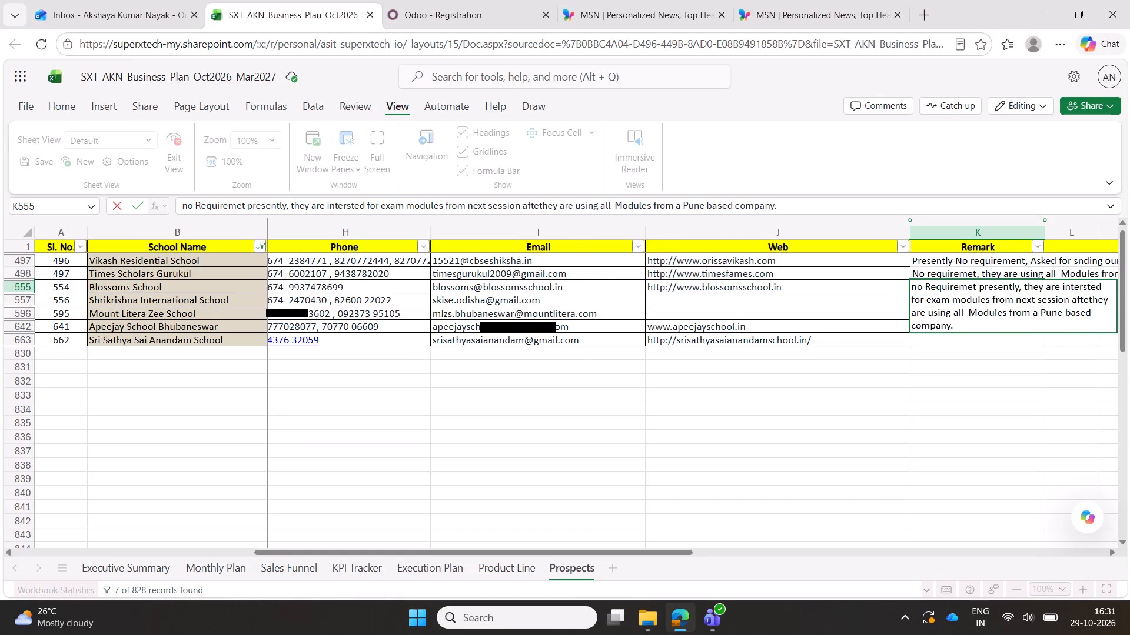
pyautogui.press('BackSpace')
pyautogui.press('BackSpace')
pyautogui.press('BackSpace')
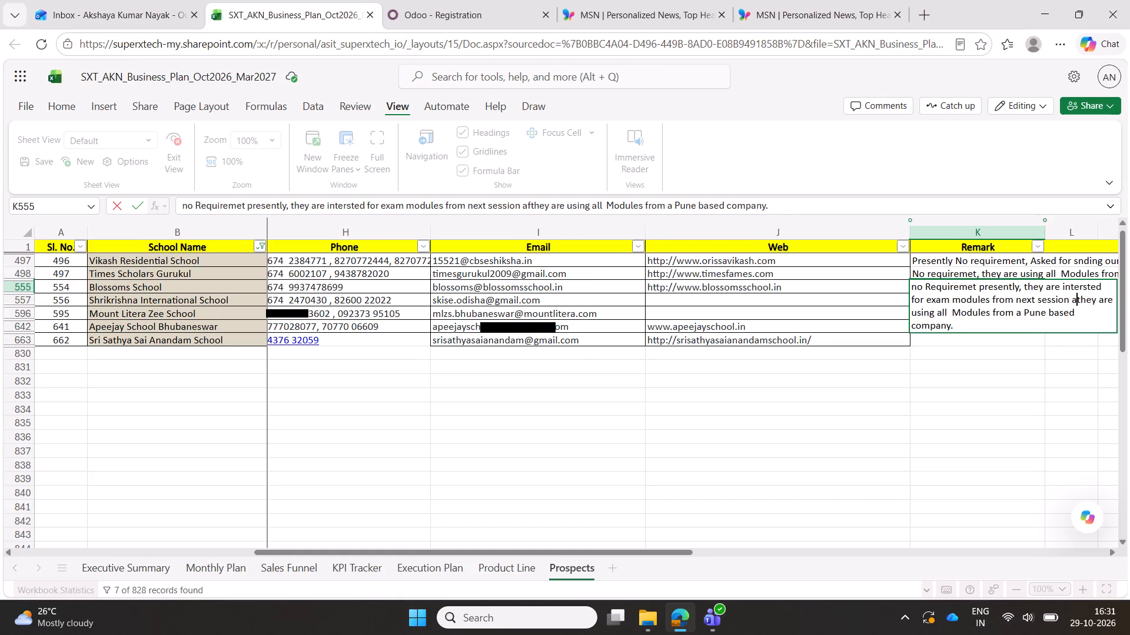
pyautogui.press('BackSpace')
pyautogui.press('BackSpace')
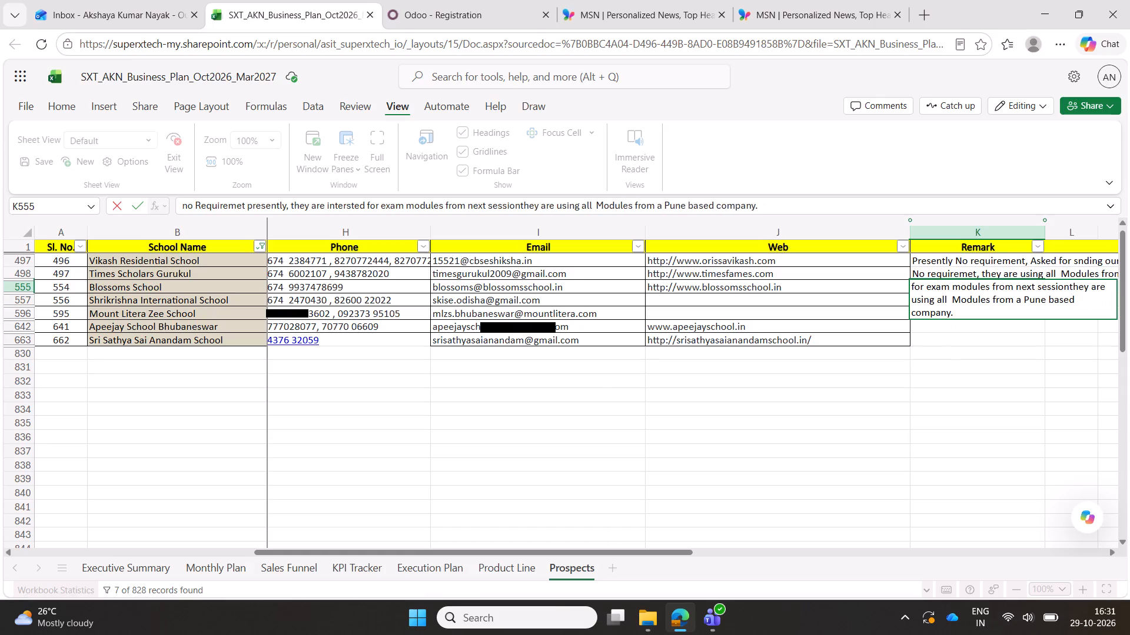
pyautogui.write(',')
pyautogui.press('space')
pyautogui.write('for demo t')
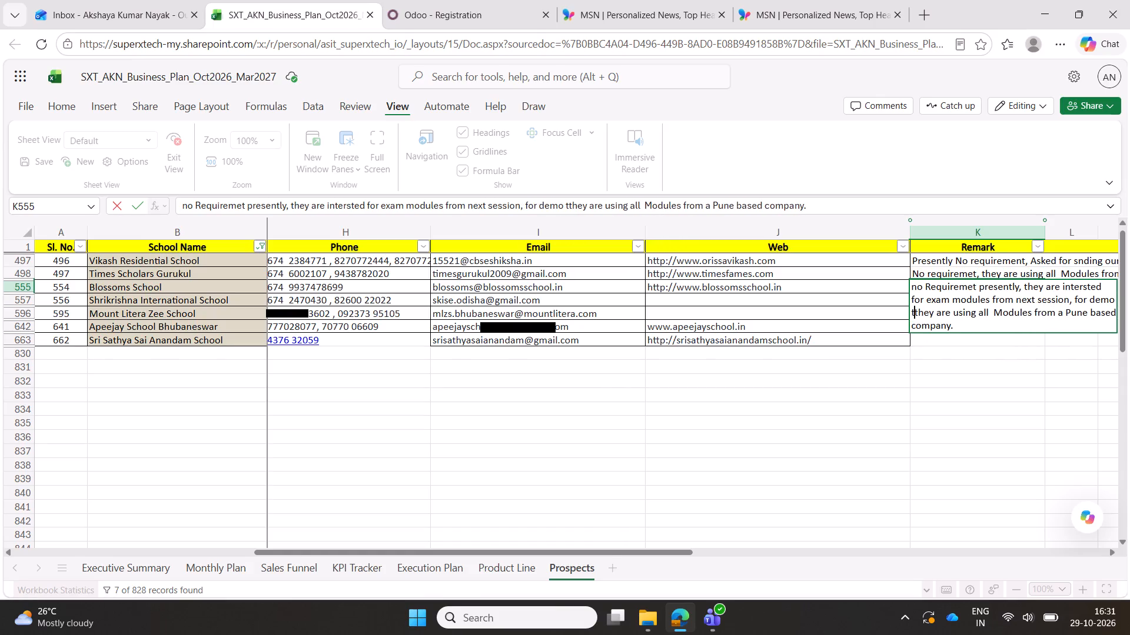
pyautogui.write('hey will call')
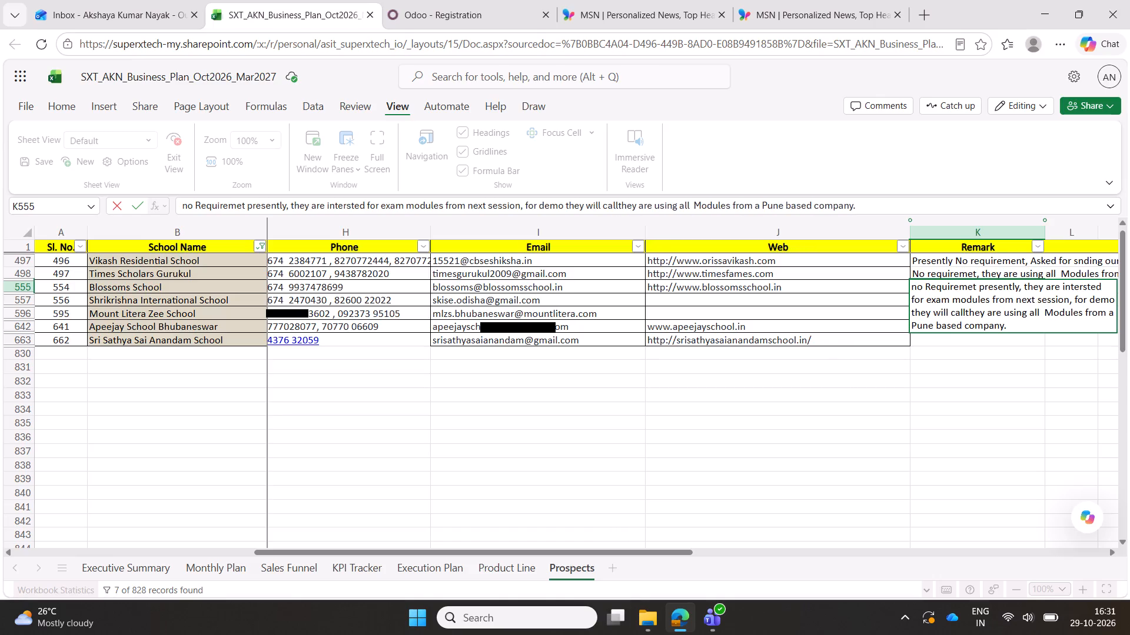
pyautogui.press('BackSpace')
pyautogui.press('BackSpace')
pyautogui.press('BackSpace')
pyautogui.press('BackSpace')
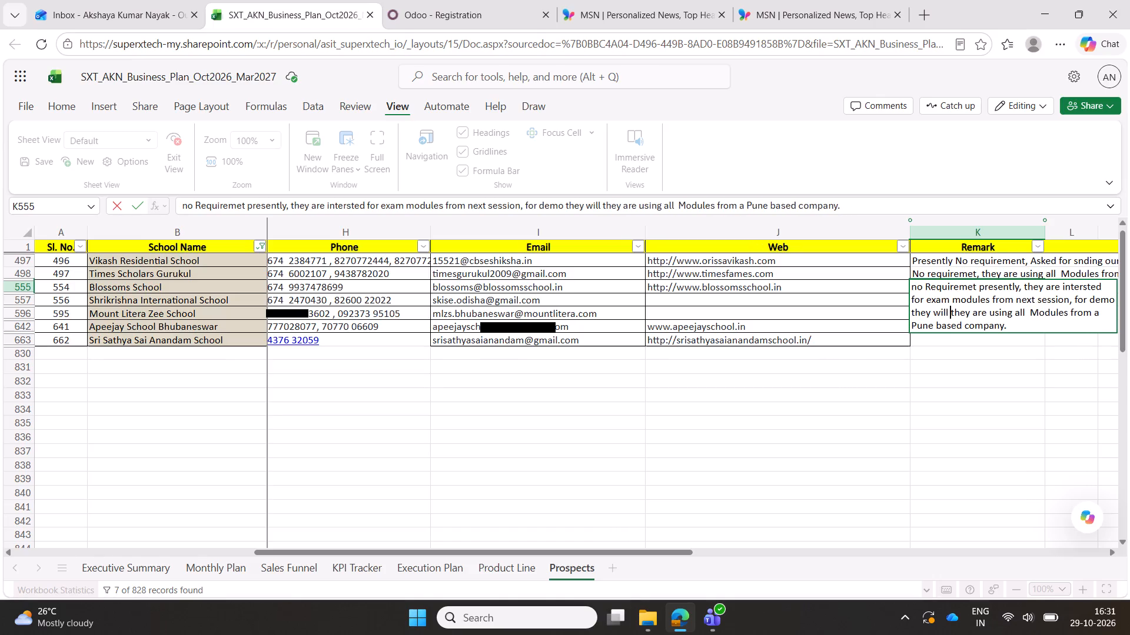
# Delete the unfinished clause "for demo they will" from the Blossoms School remark in cell K555.
pyautogui.write('fi')
pyautogui.press('BackSpace')
pyautogui.press('BackSpace')
pyautogui.press('BackSpace')
pyautogui.press('BackSpace')
pyautogui.press('BackSpace')
pyautogui.press('BackSpace')
pyautogui.press('BackSpace')
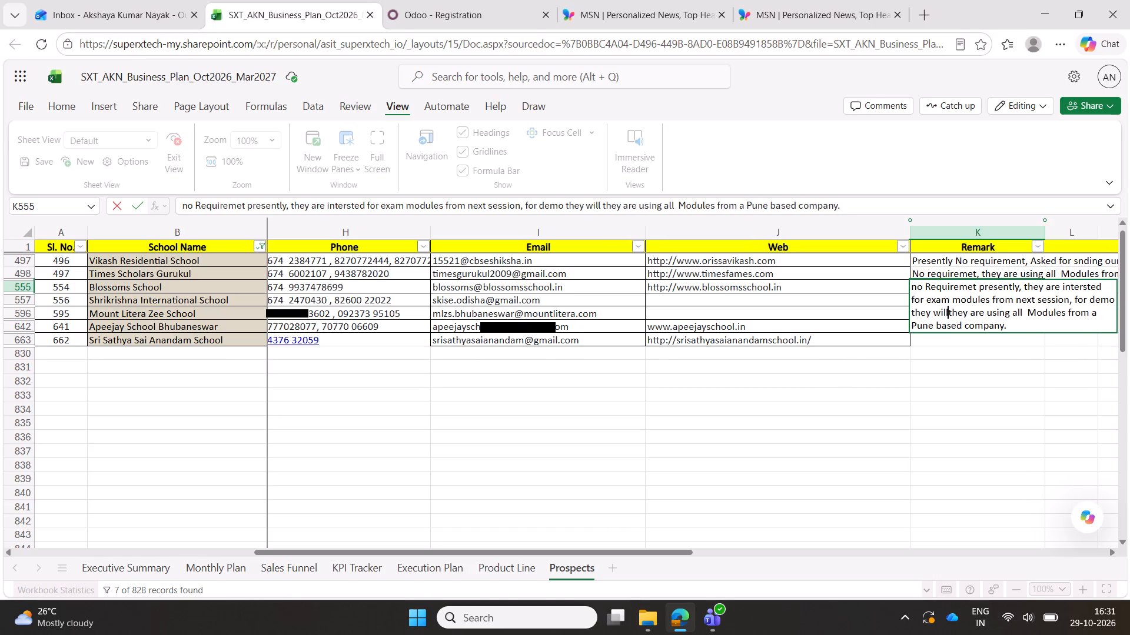
pyautogui.press('BackSpace')
pyautogui.press('BackSpace')
pyautogui.press('BackSpace')
pyautogui.press('BackSpace')
pyautogui.press('BackSpace')
pyautogui.press('BackSpace')
pyautogui.press('BackSpace')
pyautogui.press('BackSpace')
pyautogui.press('BackSpace')
pyautogui.press('BackSpace')
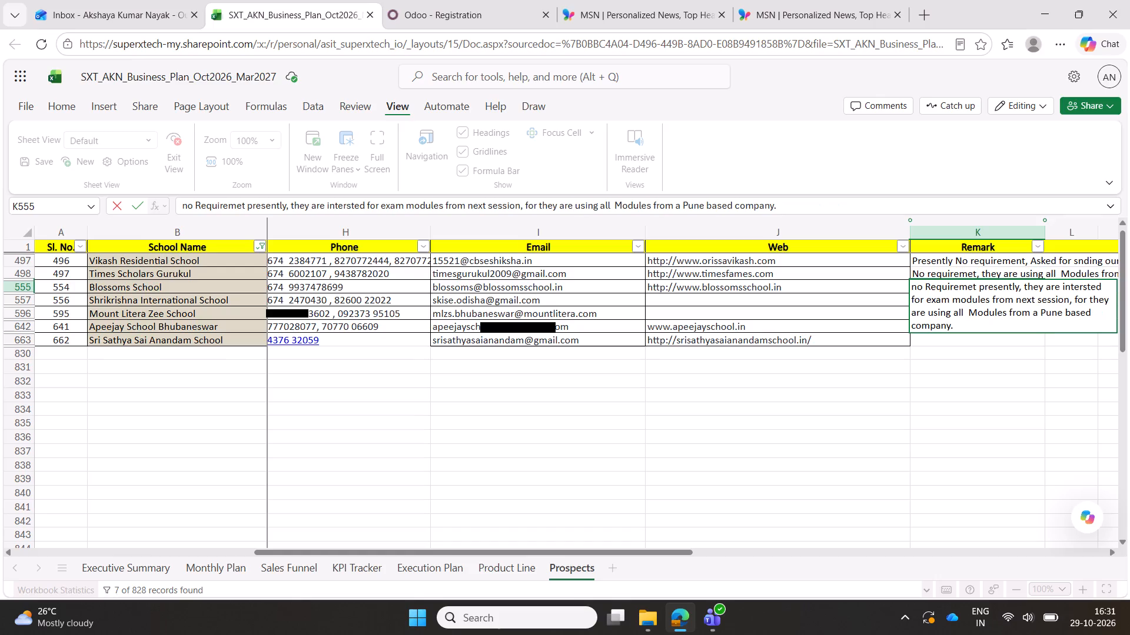
pyautogui.press('BackSpace')
pyautogui.press('BackSpace')
pyautogui.press('BackSpace')
pyautogui.press('BackSpace')
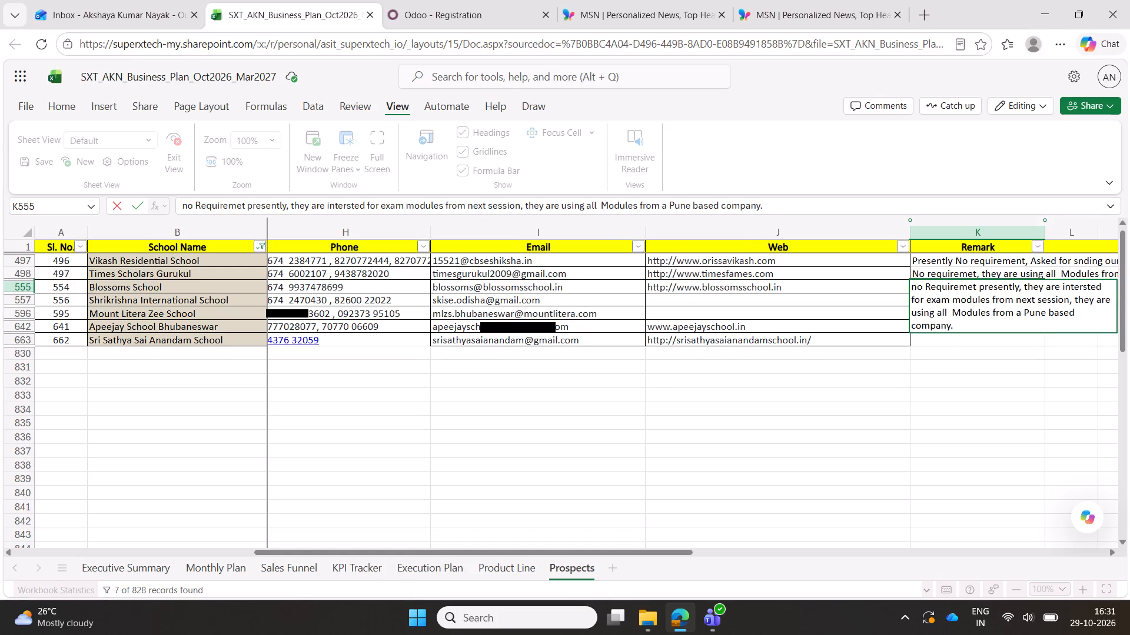
# Remove the leftover text about using modules from a Pune based company, ending the Blossoms School remark with "from next session.".
pyautogui.moveTo(958, 323); pyautogui.dragTo(1045, 307)
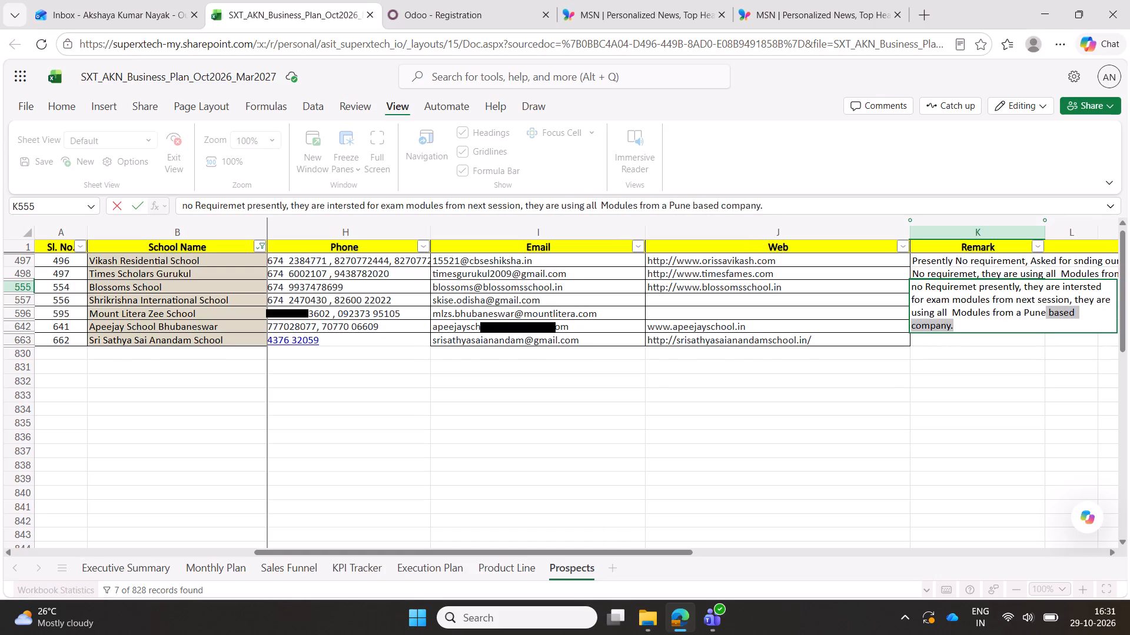
pyautogui.moveTo(1045, 307); pyautogui.dragTo(1069, 302)
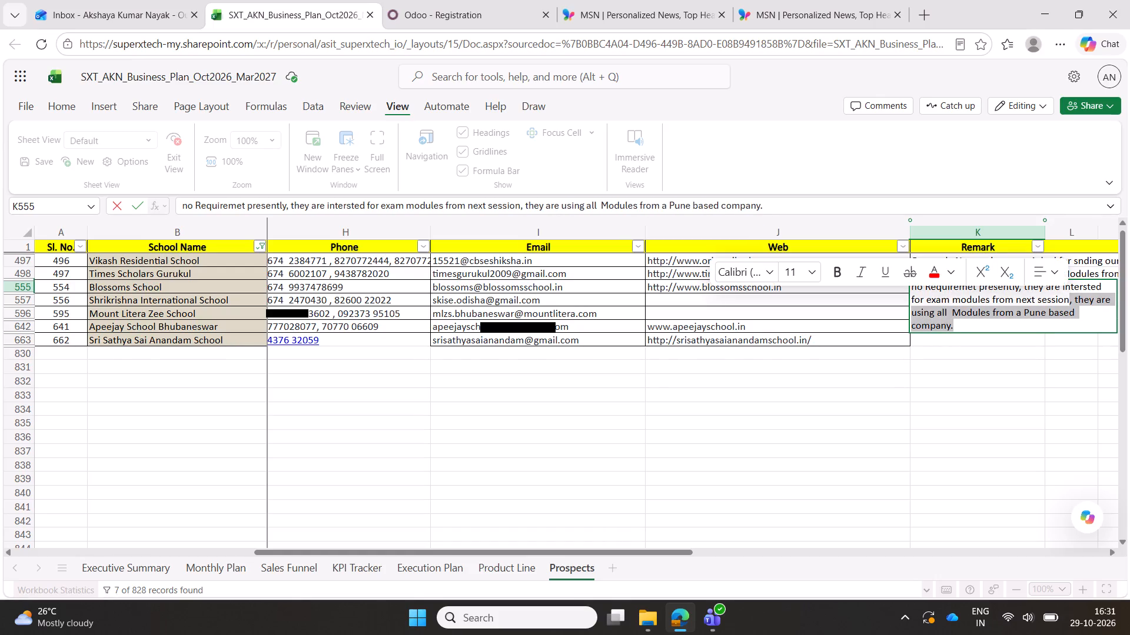
pyautogui.press('Delete')
pyautogui.press('.')
pyautogui.press('Return')
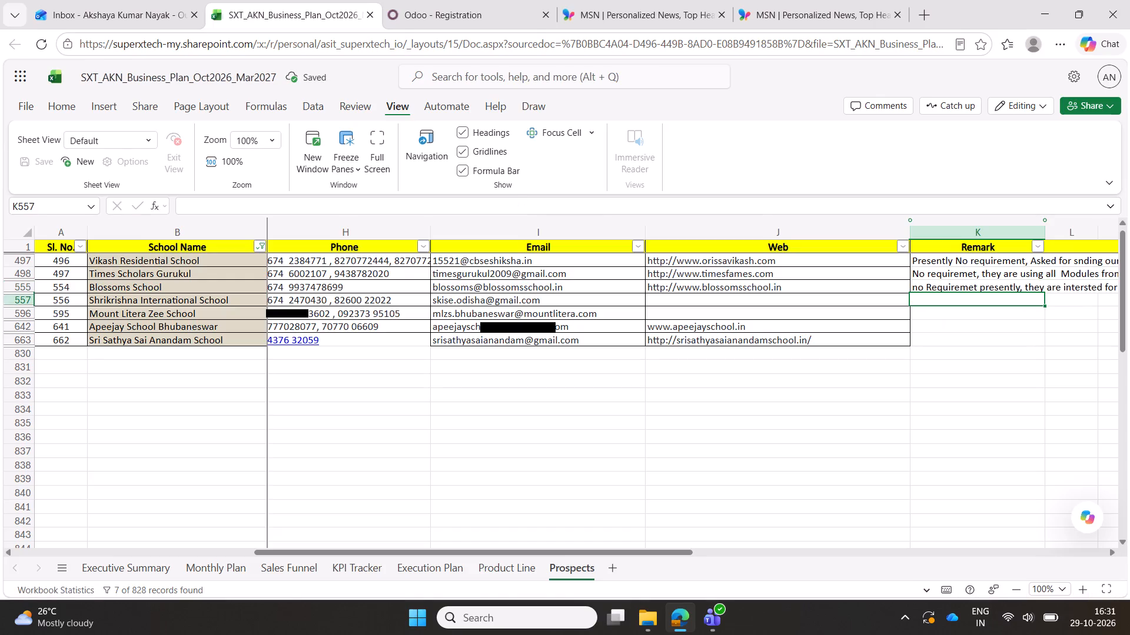
# Capitalize the first word of the Blossoms School remark in K555 as "No", keeping the full stop at its end.
pyautogui.doubleClick(919, 286)
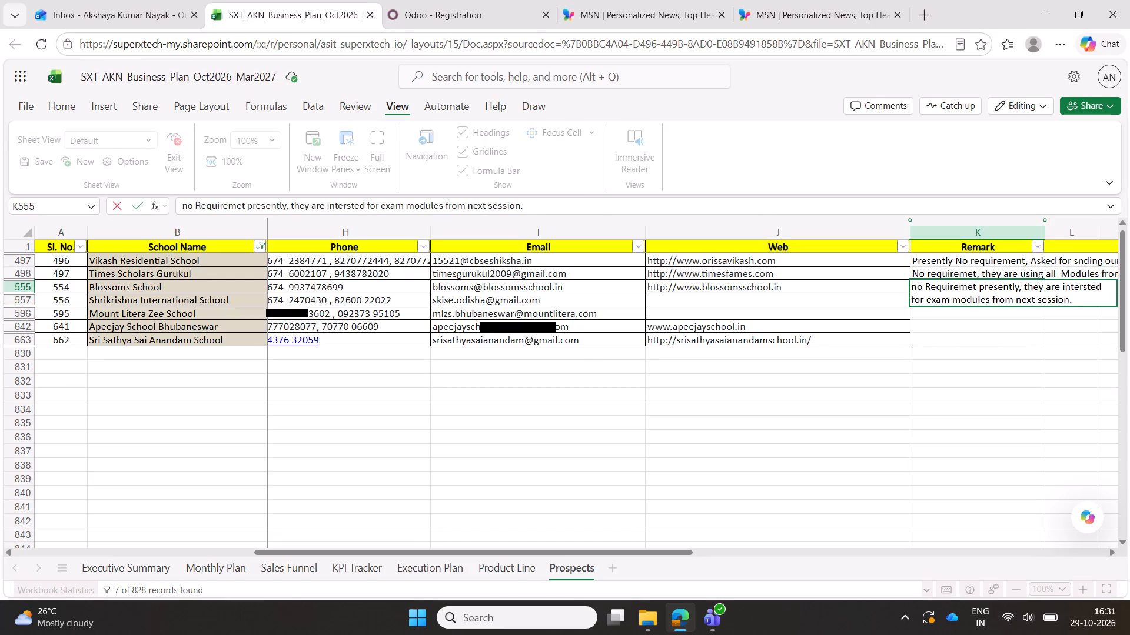
pyautogui.press('BackSpace')
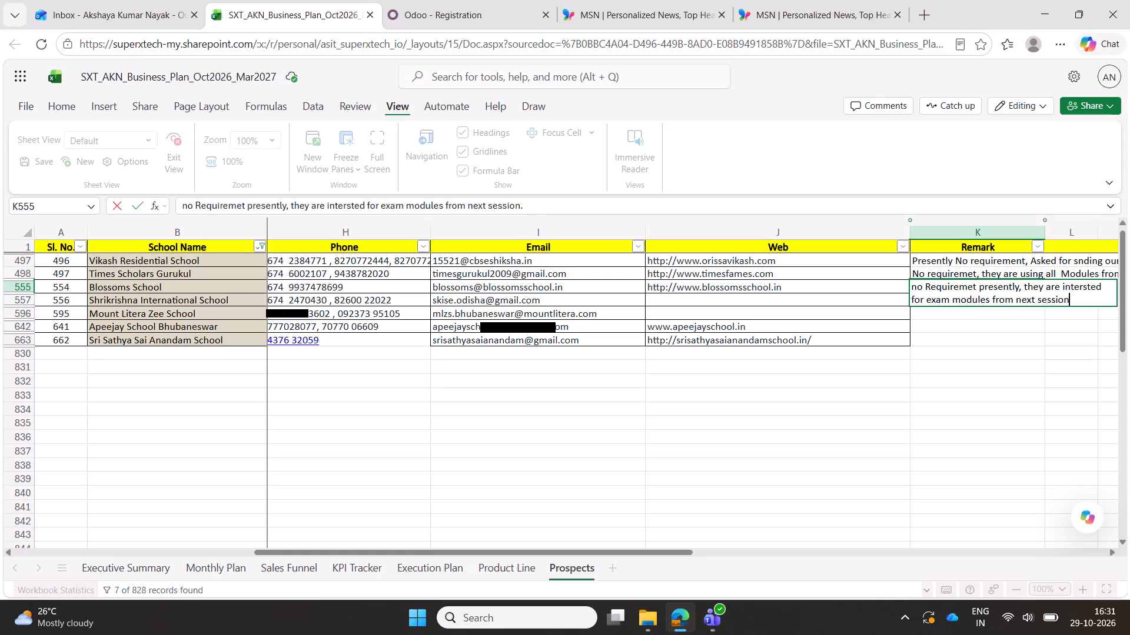
pyautogui.hotkey('shift', 'n')
pyautogui.click(916, 286)
pyautogui.press('BackSpace')
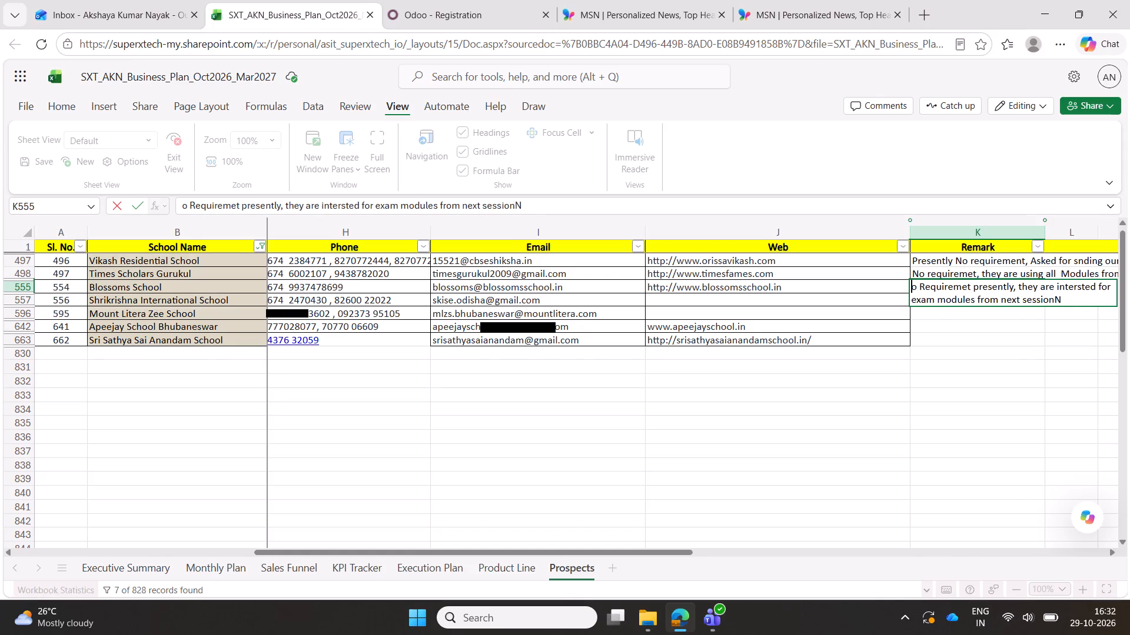
pyautogui.hotkey('shift', 'n')
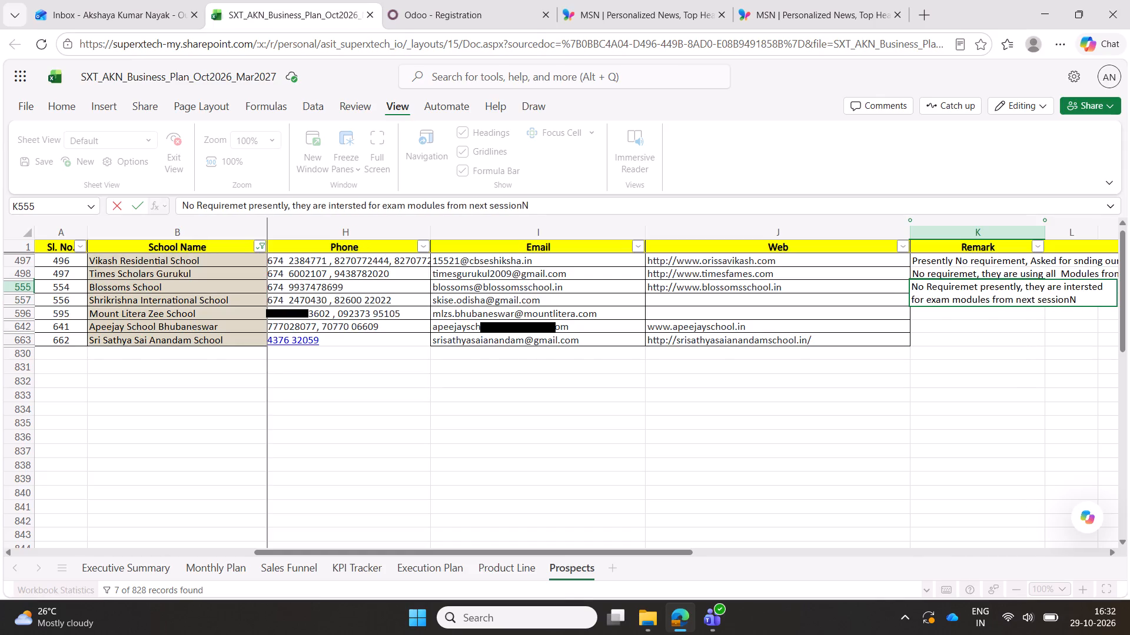
pyautogui.click(1083, 296)
pyautogui.press('BackSpace')
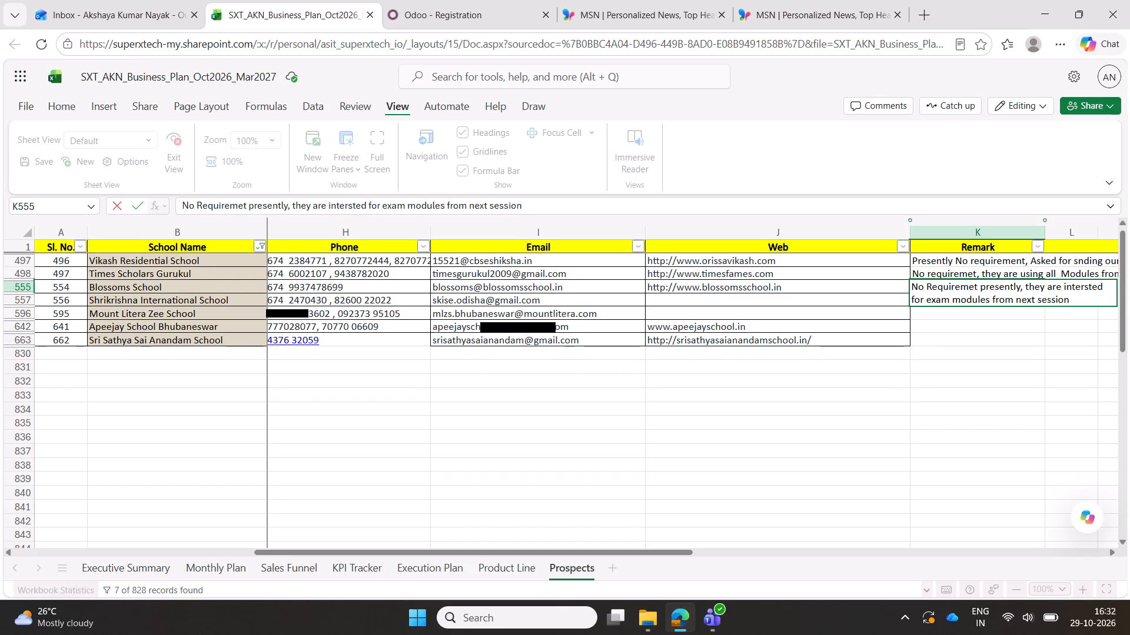
pyautogui.press('.')
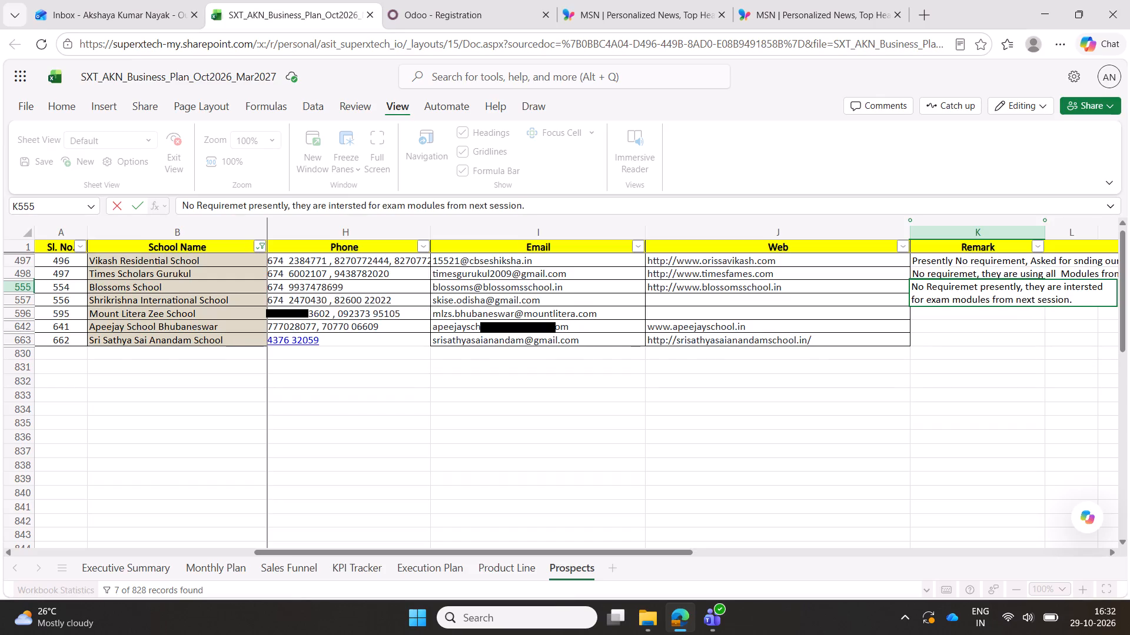
pyautogui.click(993, 311)
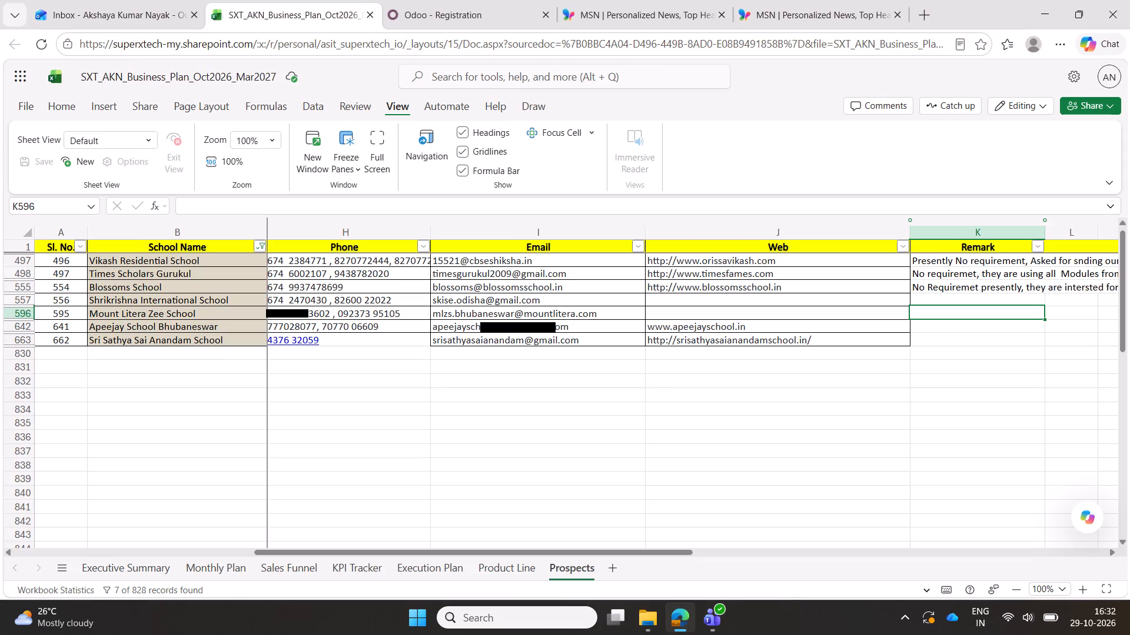
# Enter the Shrikrishna International School remark "Not connected." in cell K557.
pyautogui.click(976, 300)
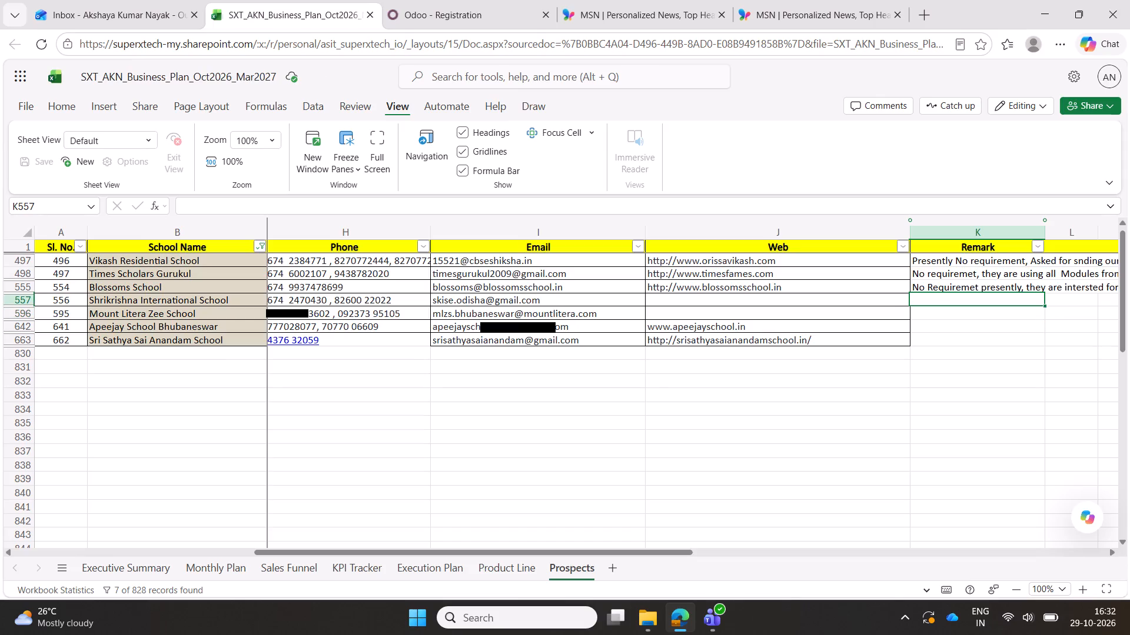
pyautogui.write('Not')
pyautogui.press('space')
pyautogui.write('connected')
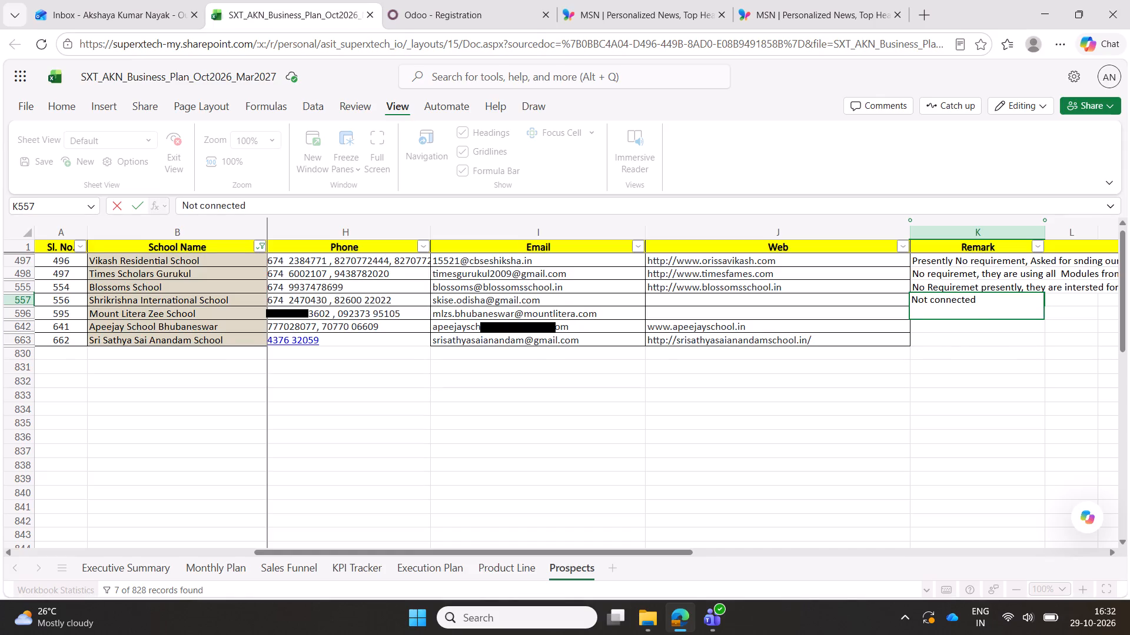
pyautogui.press('.')
pyautogui.press('Return')
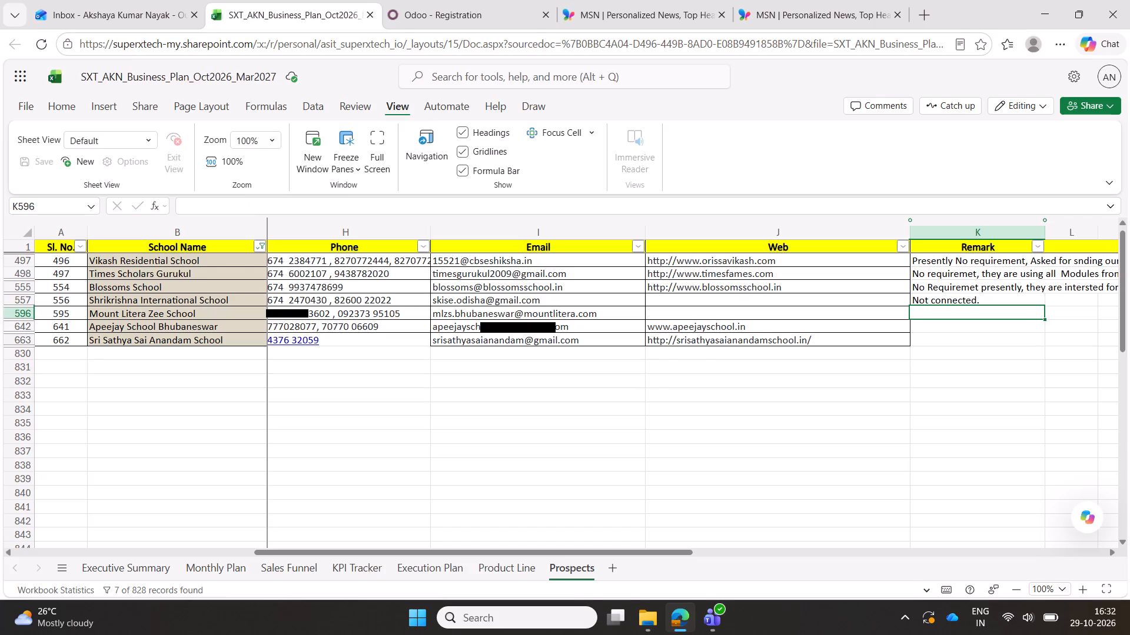
# Enter the Mount Litera Zee School remark "Principal picked the mobile, talk with managemet" in cell K596.
pyautogui.write('Pri')
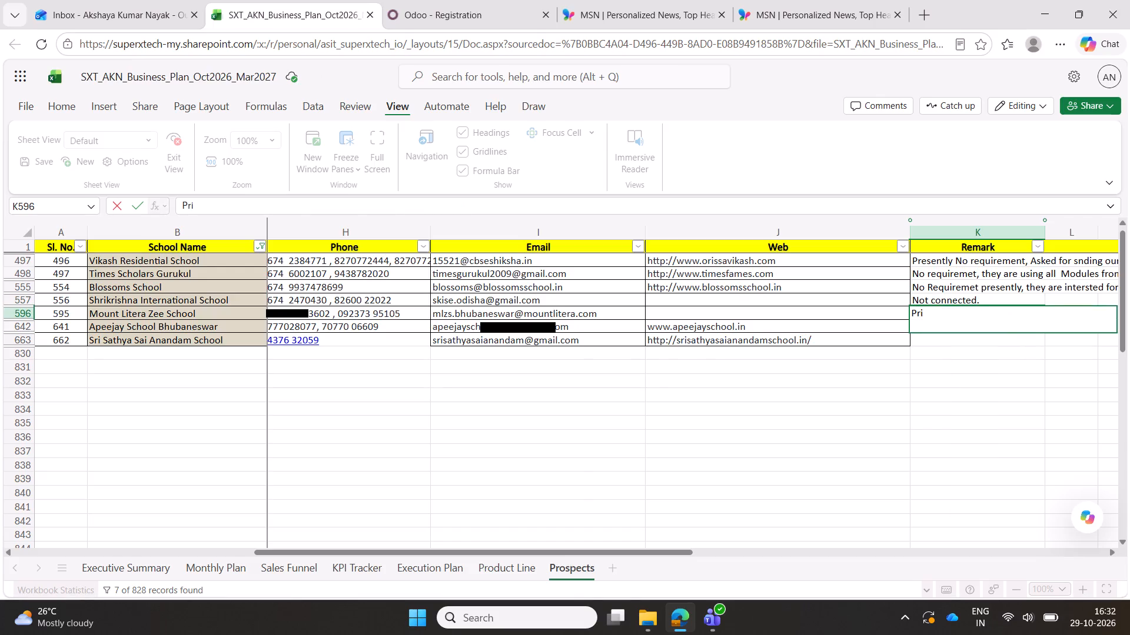
pyautogui.write('ncipal Ma')
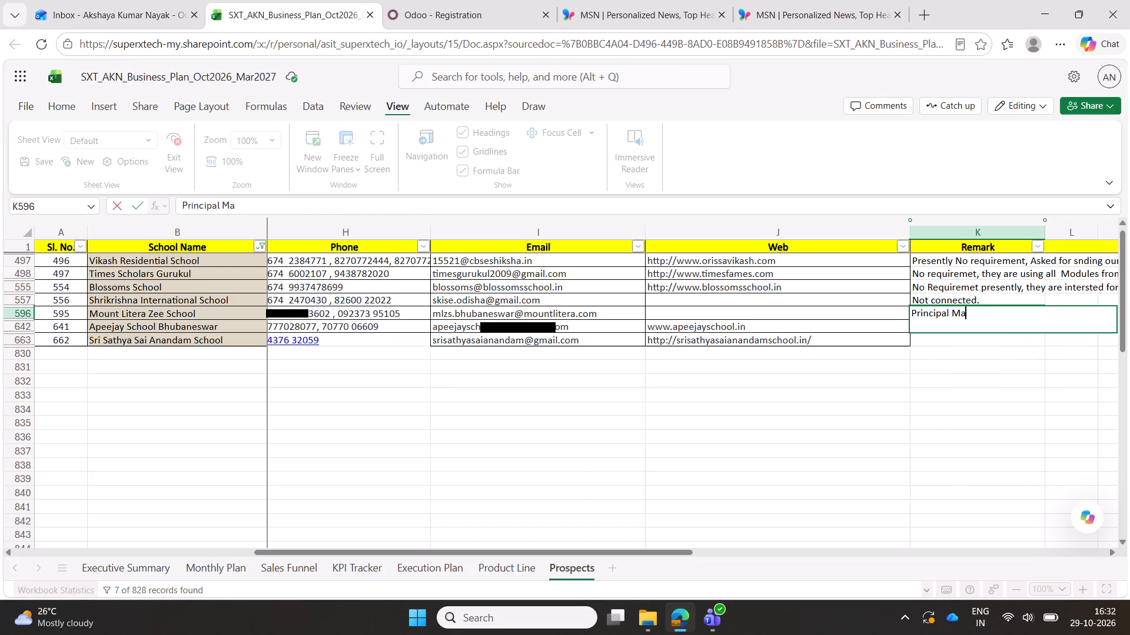
pyautogui.press('BackSpace')
pyautogui.press('BackSpace')
pyautogui.write('picked')
pyautogui.press('space')
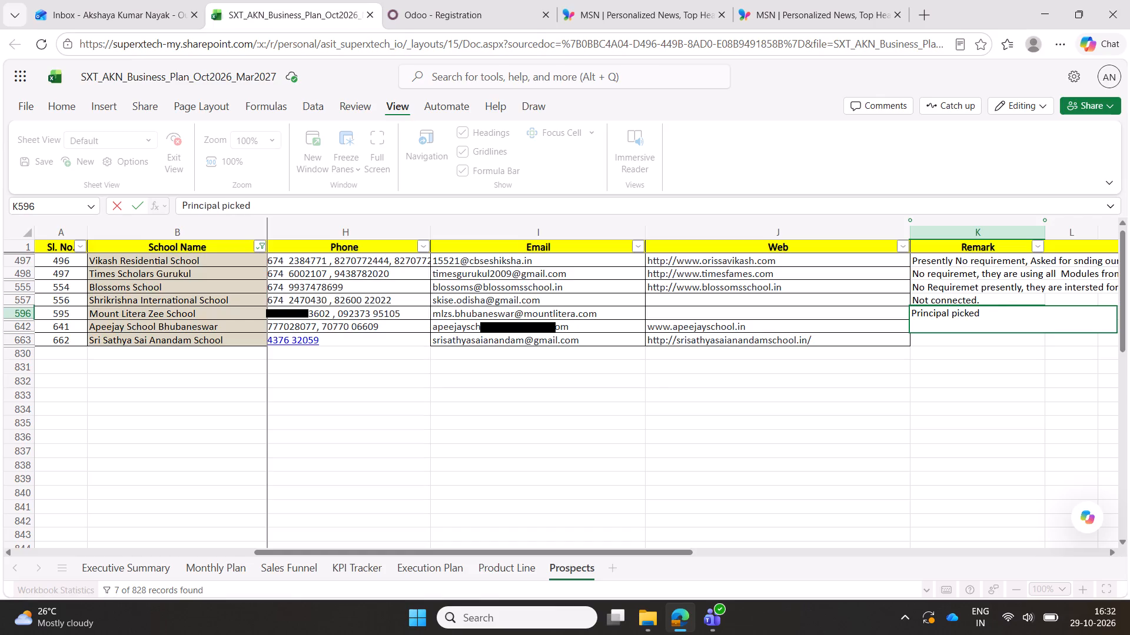
pyautogui.press('BackSpace')
pyautogui.press('BackSpace')
pyautogui.write('d the')
pyautogui.press('space')
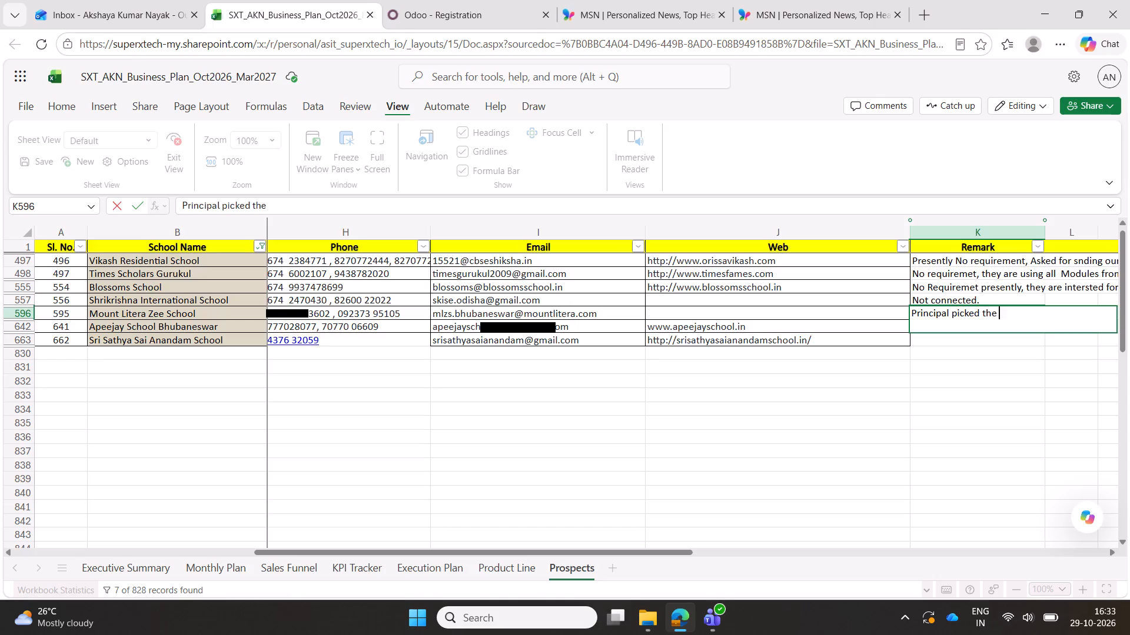
pyautogui.write('mobile,')
pyautogui.press('space')
pyautogui.write('said')
pyautogui.press('space')
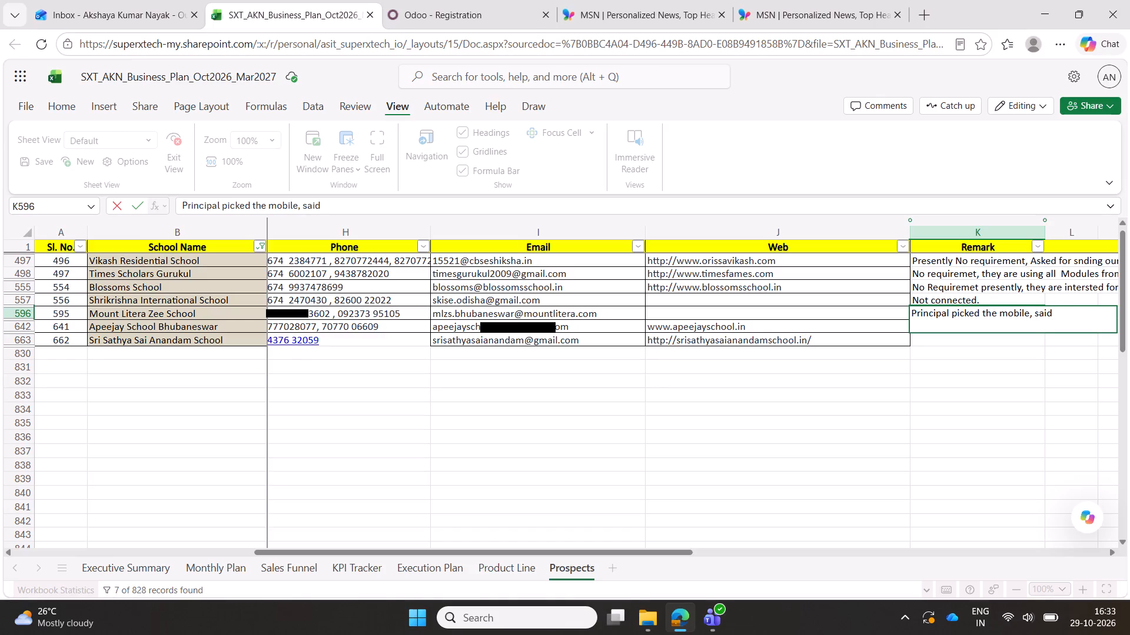
pyautogui.press('BackSpace')
pyautogui.press('BackSpace')
pyautogui.press('BackSpace')
pyautogui.press('BackSpace')
pyautogui.press('BackSpace')
pyautogui.write('talk withn')
pyautogui.press('space')
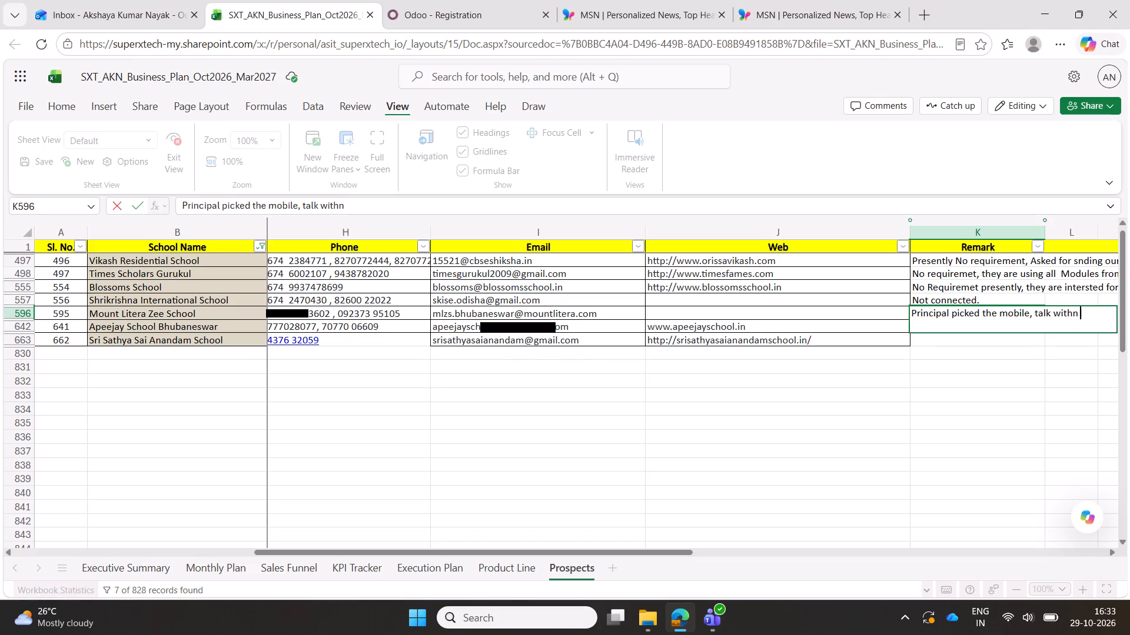
pyautogui.press('BackSpace')
pyautogui.press('BackSpace')
pyautogui.press('space')
pyautogui.write('ma')
pyautogui.write('angeent')
pyautogui.press('space')
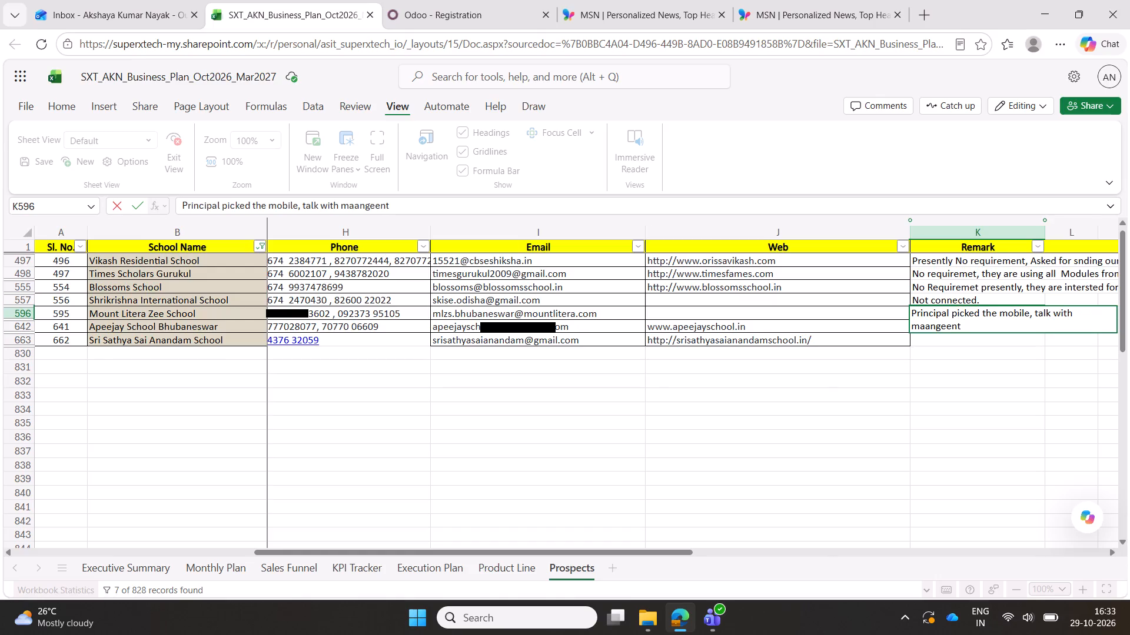
pyautogui.press('BackSpace')
pyautogui.press('BackSpace')
pyautogui.press('BackSpace')
pyautogui.press('BackSpace')
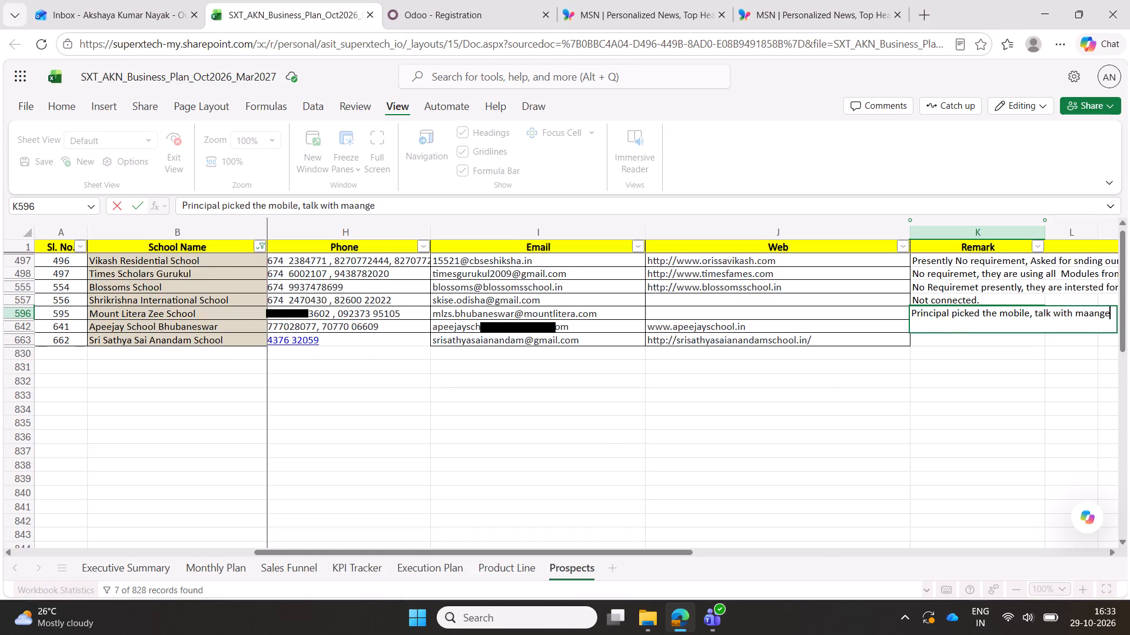
pyautogui.press('BackSpace')
pyautogui.press('BackSpace')
pyautogui.press('BackSpace')
pyautogui.press('BackSpace')
pyautogui.write('nagen')
pyautogui.press('BackSpace')
pyautogui.write('met')
pyautogui.press('space')
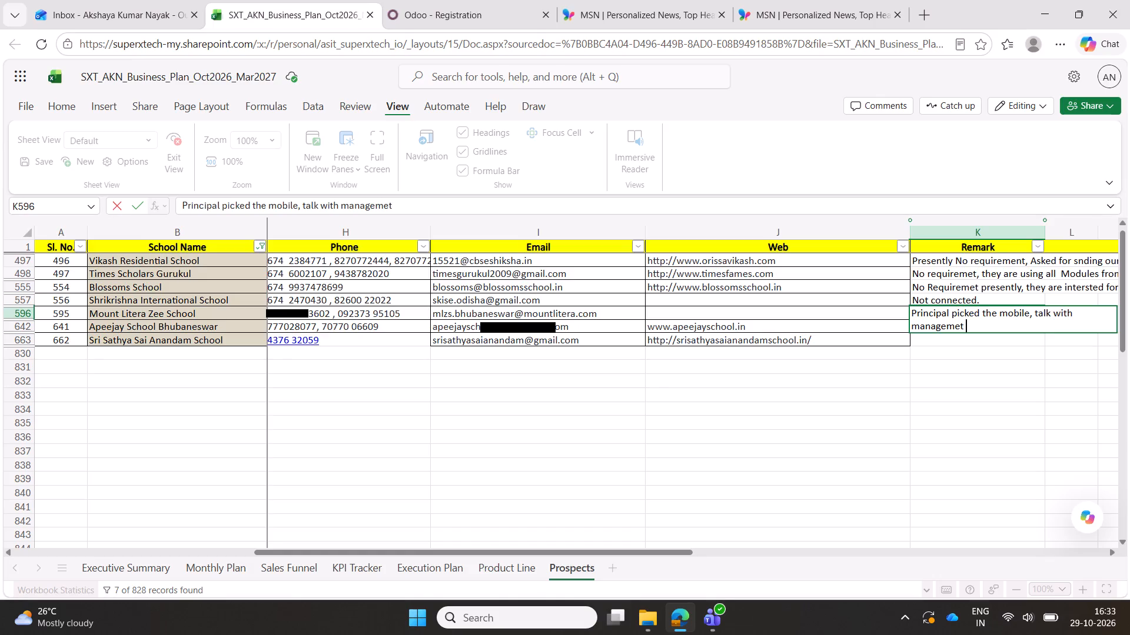
# Insert "Mam" after "Principal" in the Mount Litera Zee School remark in cell K596.
pyautogui.click(949, 312)
pyautogui.press('space')
pyautogui.write('Mam')
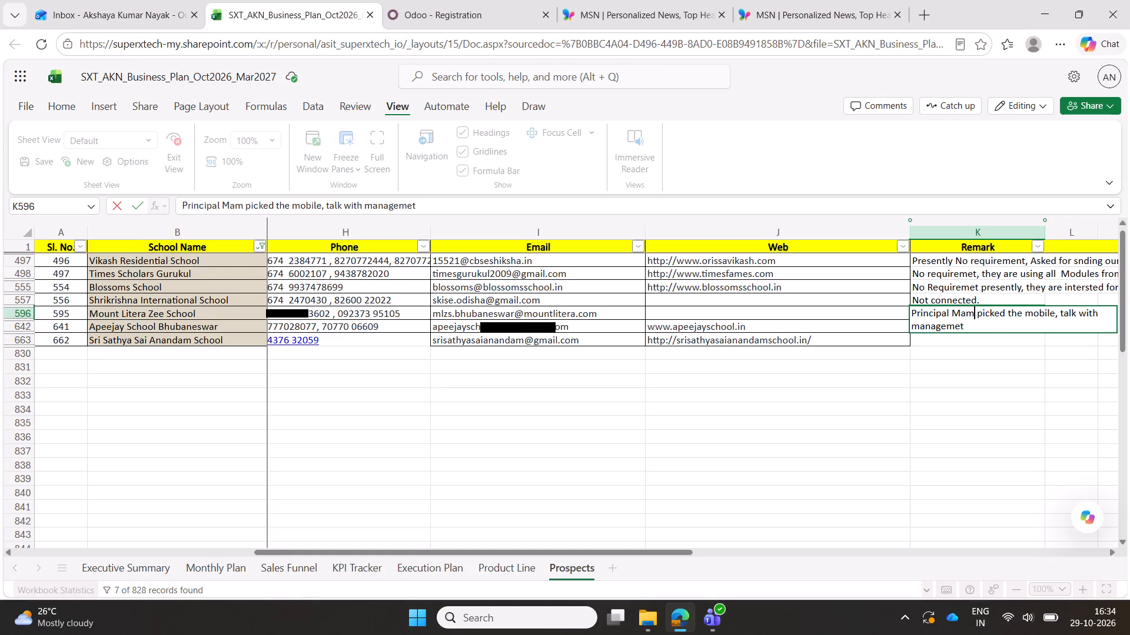
# Insert "told she will" before "talk with managemet" in the Mount Litera Zee School remark.
pyautogui.click(1061, 311)
pyautogui.write('told')
pyautogui.press('space')
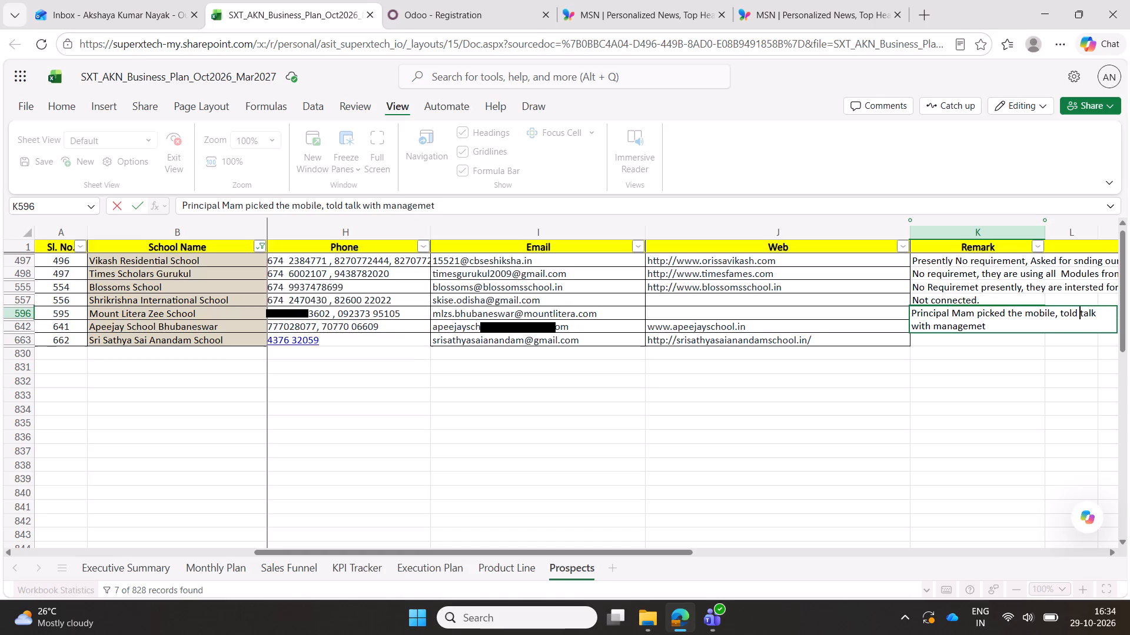
pyautogui.write('thay')
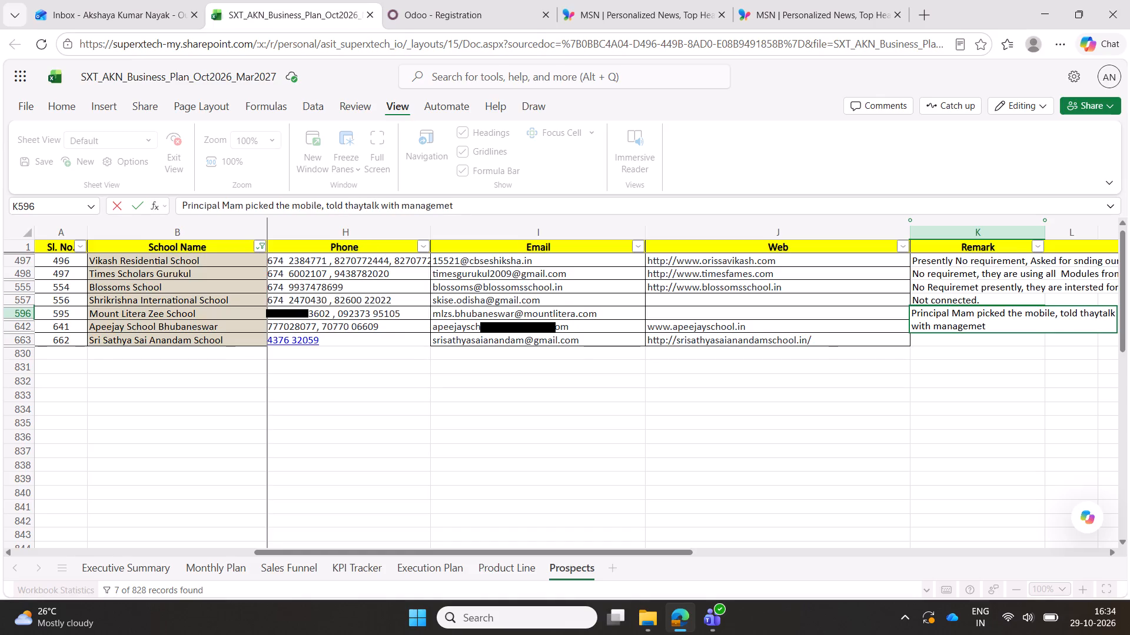
pyautogui.press('BackSpace')
pyautogui.press('BackSpace')
pyautogui.press('BackSpace')
pyautogui.press('BackSpace')
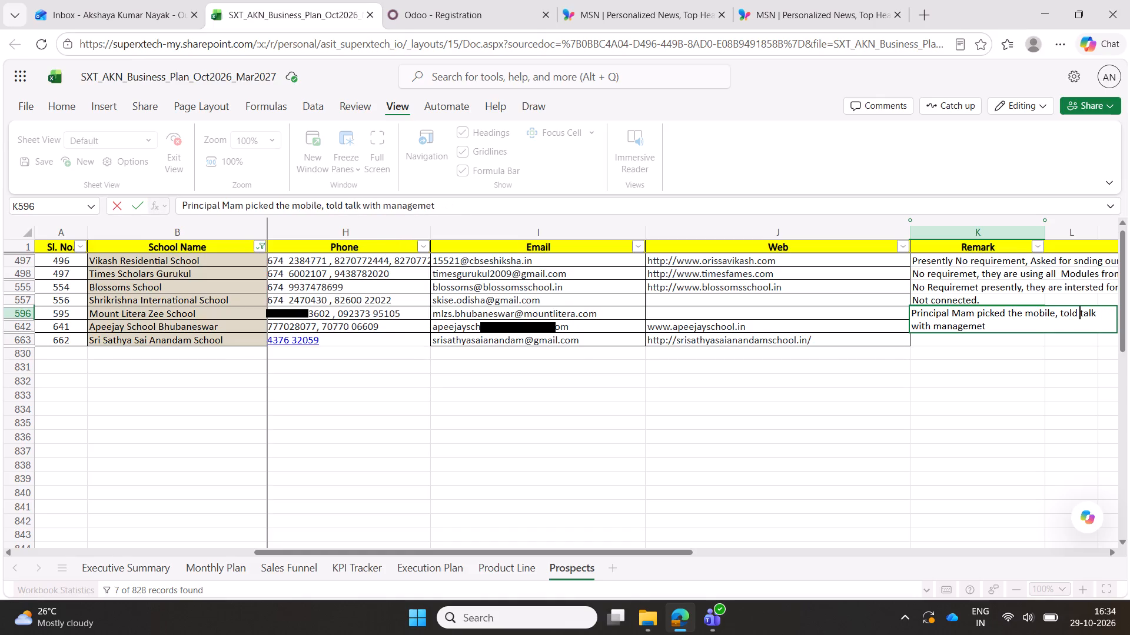
pyautogui.write('she')
pyautogui.press('space')
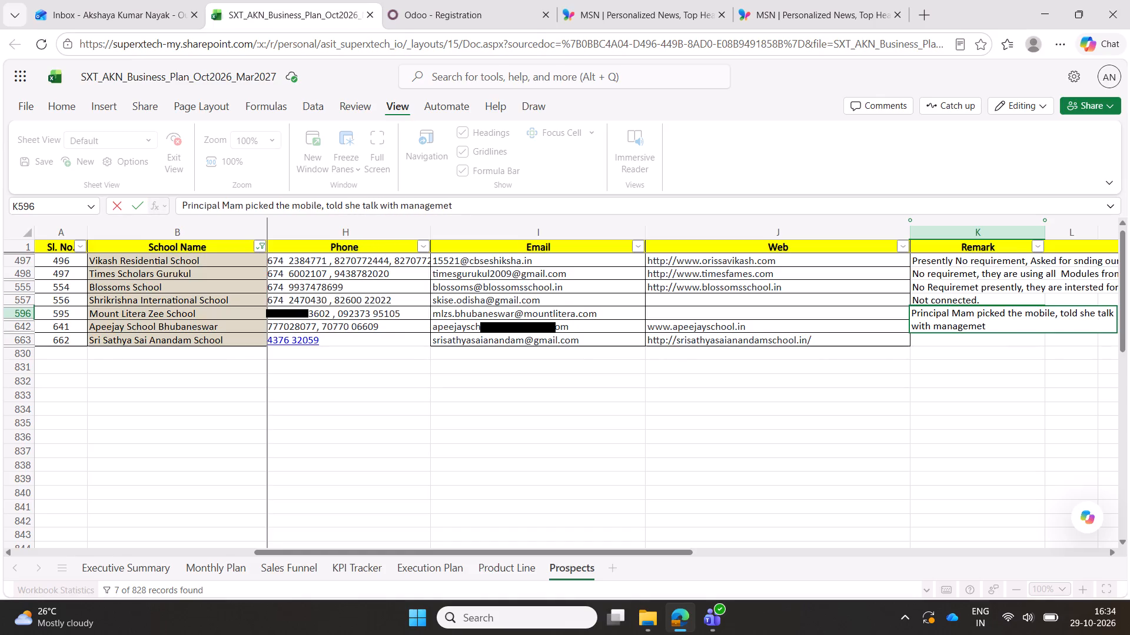
pyautogui.write('will')
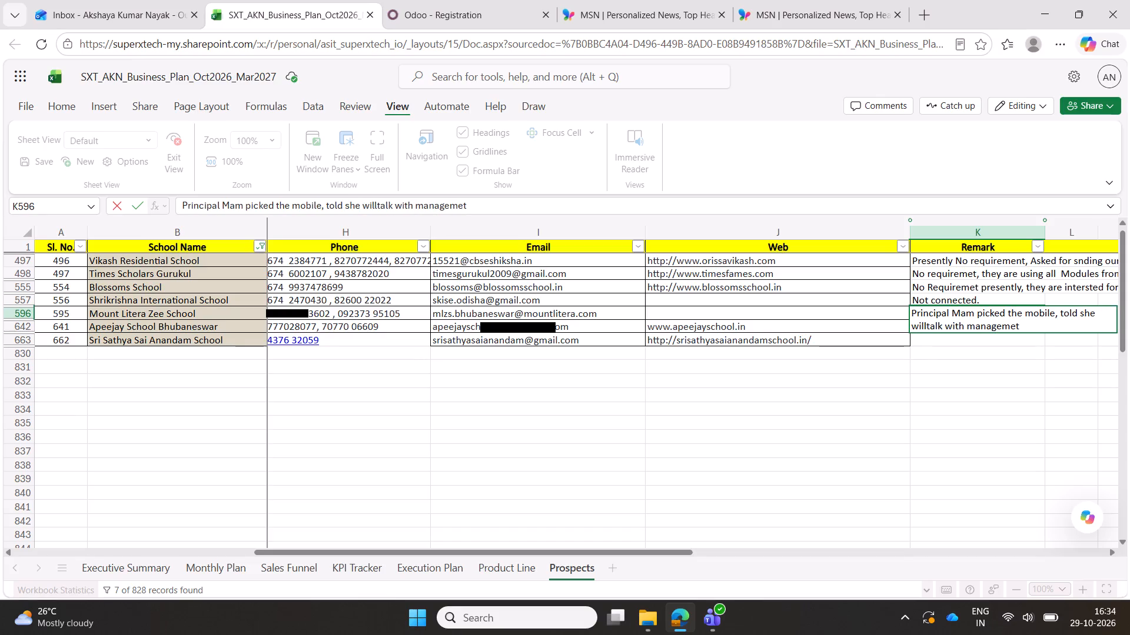
pyautogui.press('n')
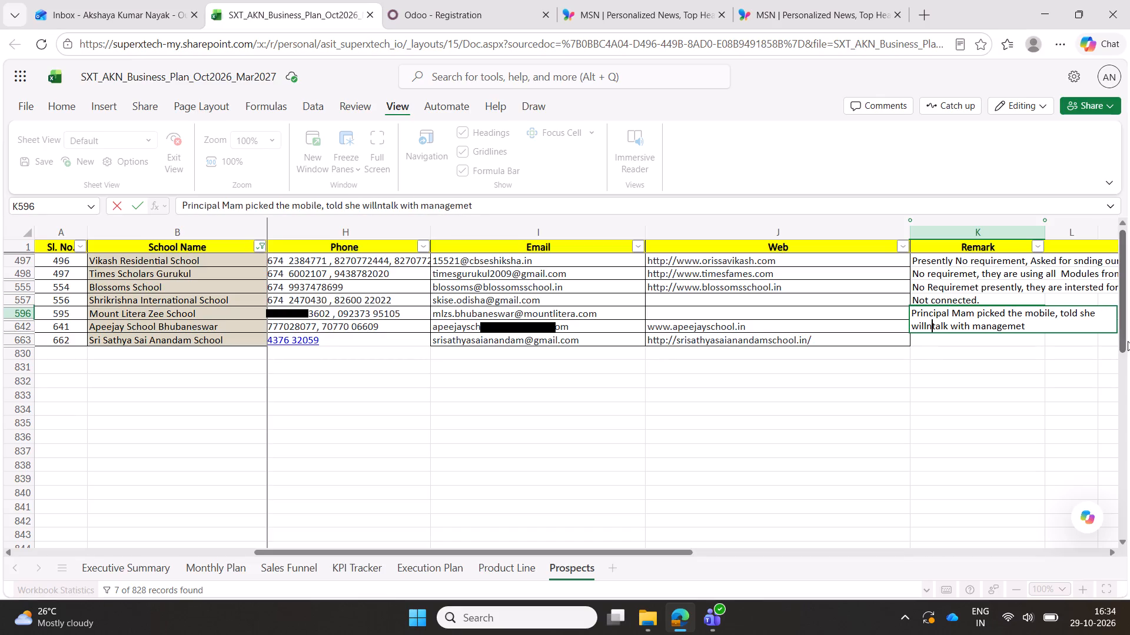
pyautogui.click(1029, 350)
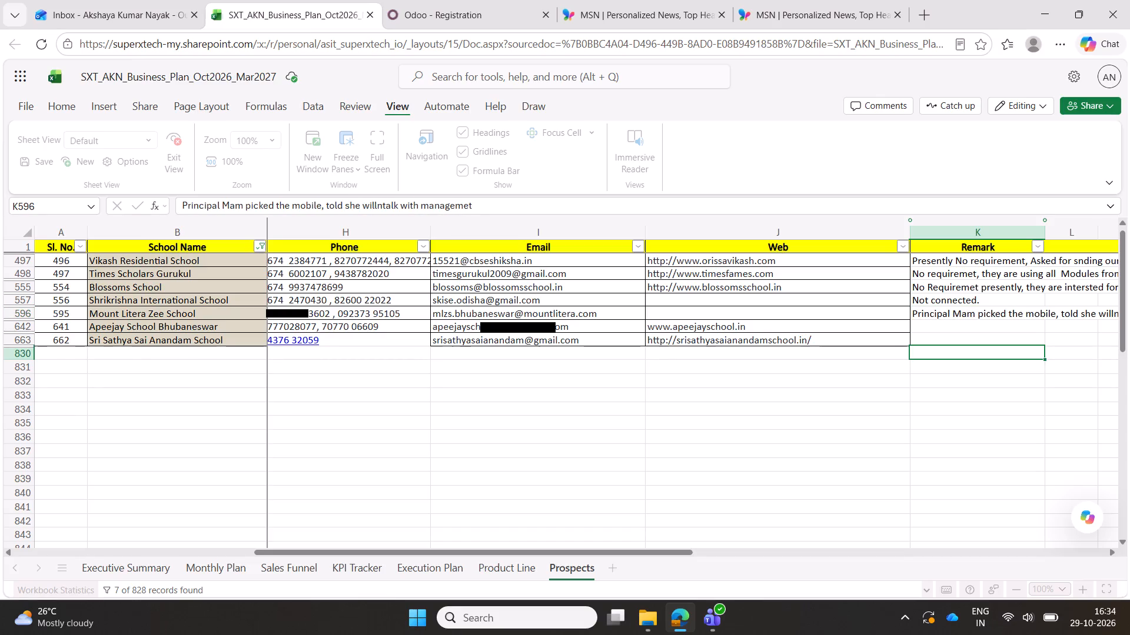
# Remove the stray "n" after "will" in the K596 remark and separate "will" and "talk" with a space.
pyautogui.press('BackSpace')
pyautogui.press('space')
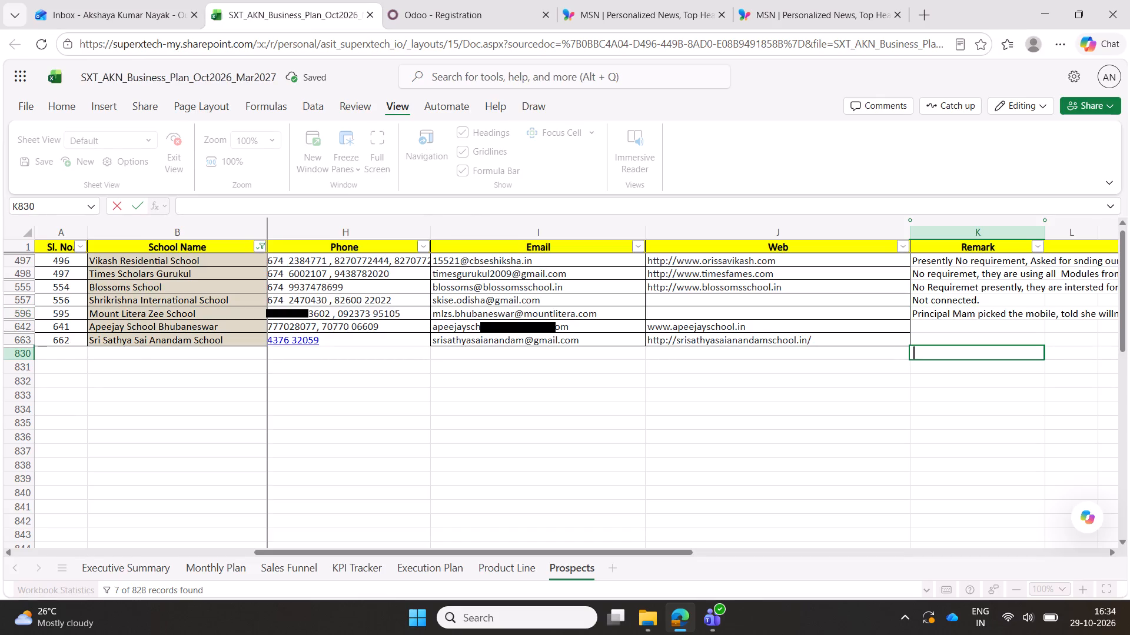
pyautogui.click(1085, 317)
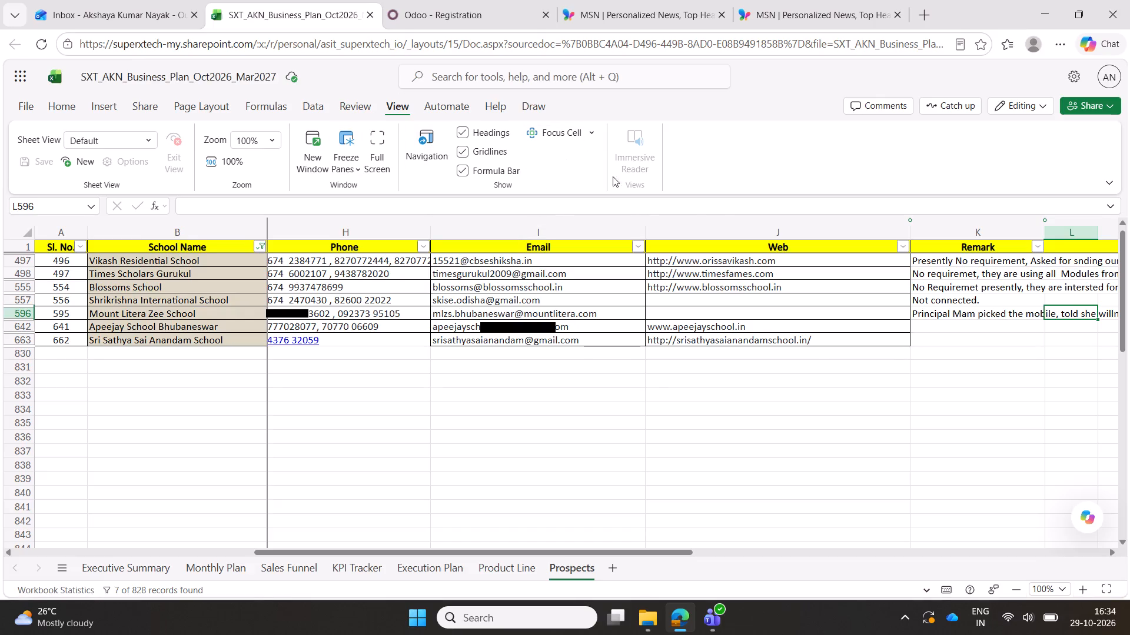
pyautogui.click(922, 315)
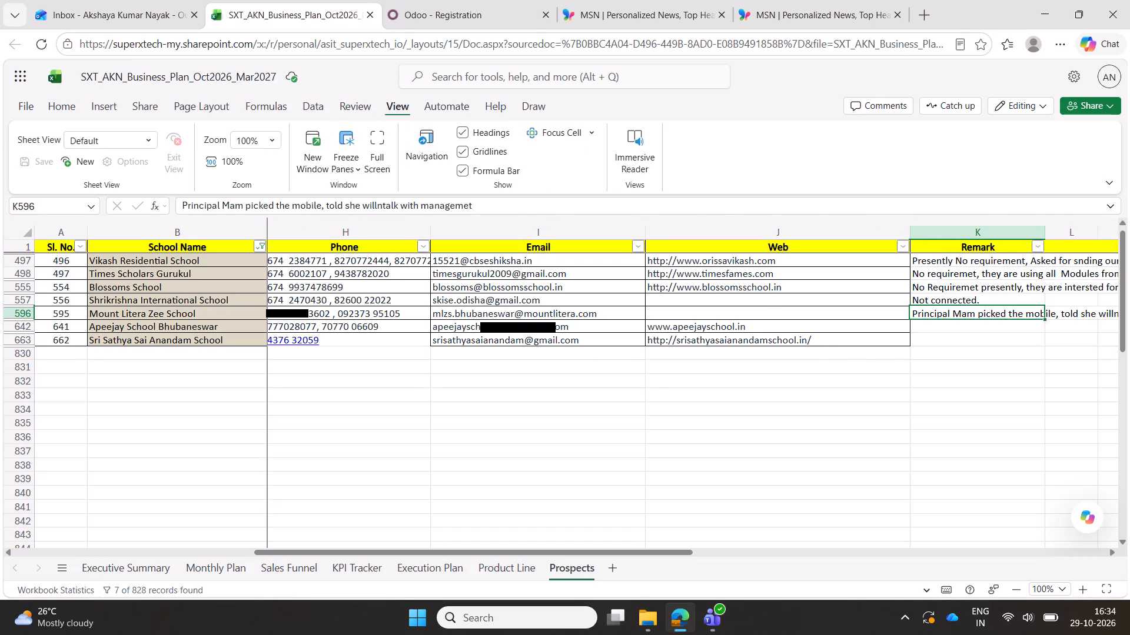
pyautogui.click(386, 209)
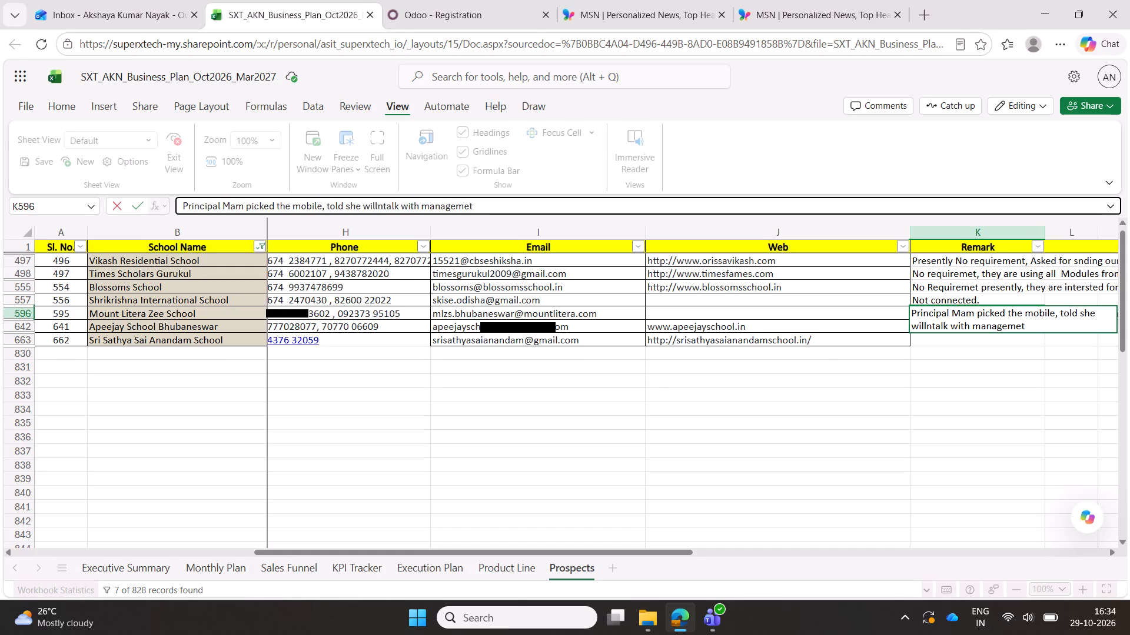
pyautogui.press('Left')
pyautogui.press('BackSpace')
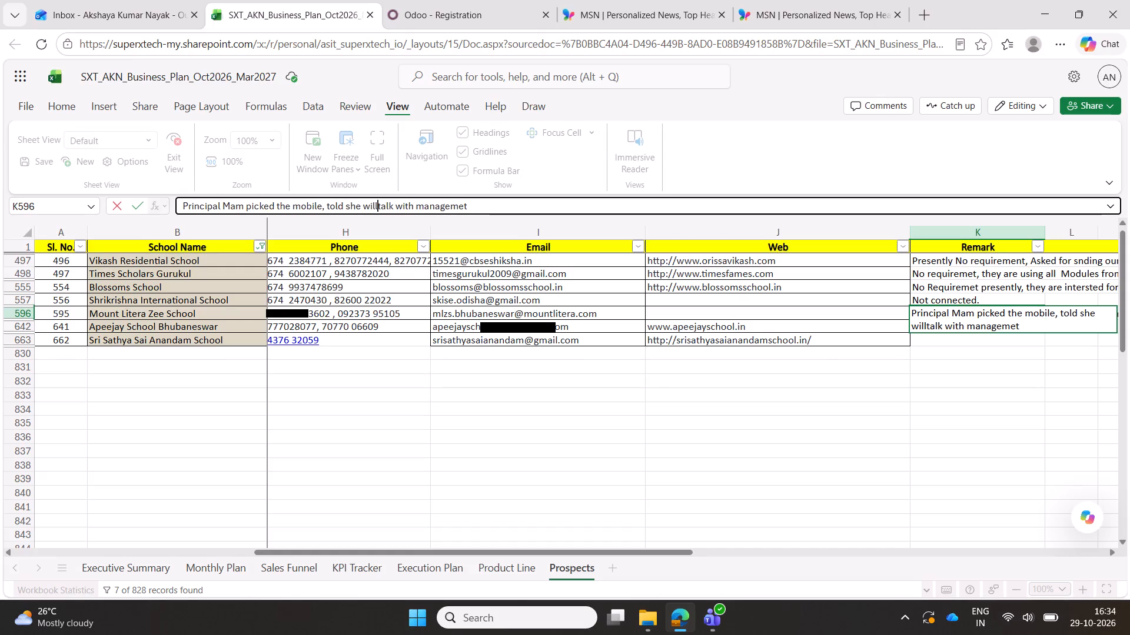
pyautogui.press('space')
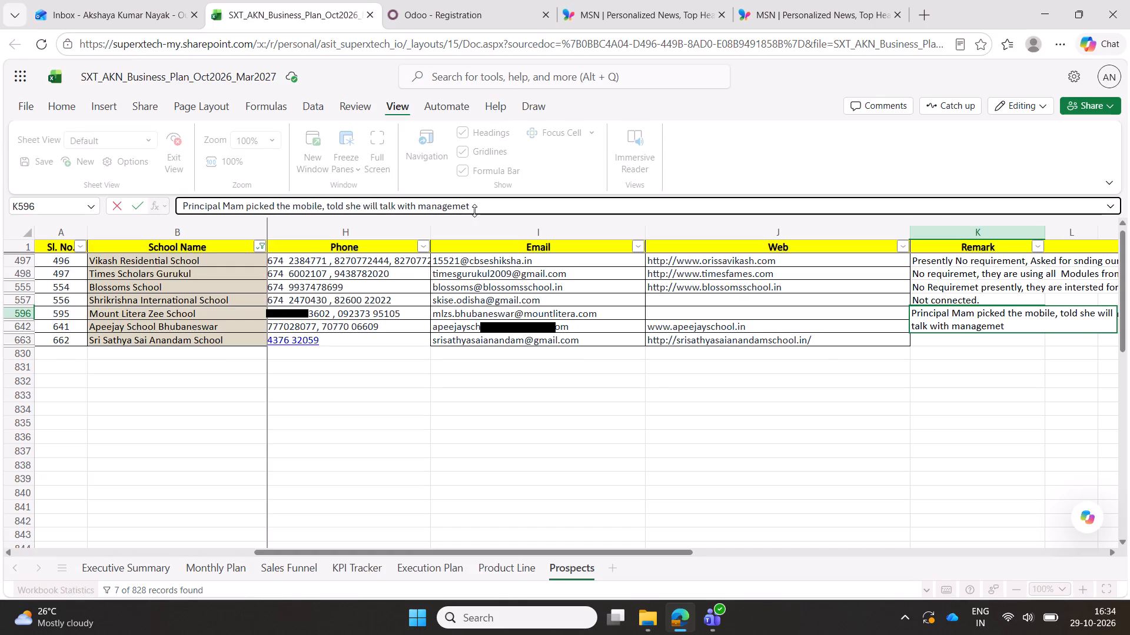
# Add a comma and a space at the end of the Mount Litera Zee School remark.
pyautogui.click(474, 210)
pyautogui.click(474, 210)
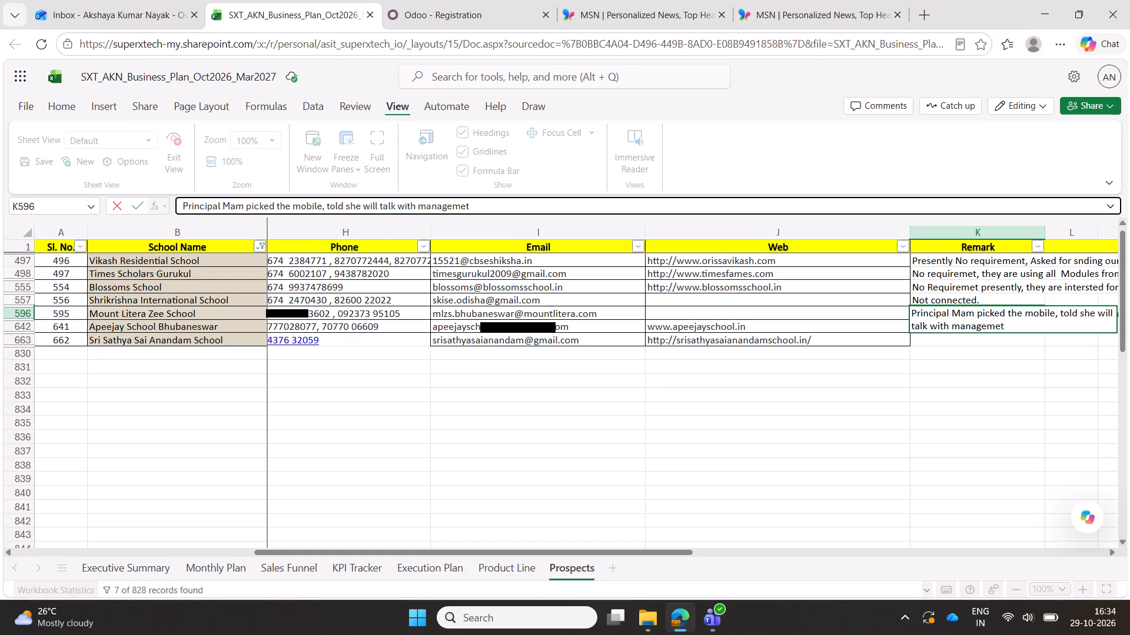
pyautogui.click(475, 205)
pyautogui.write(',')
pyautogui.press('space')
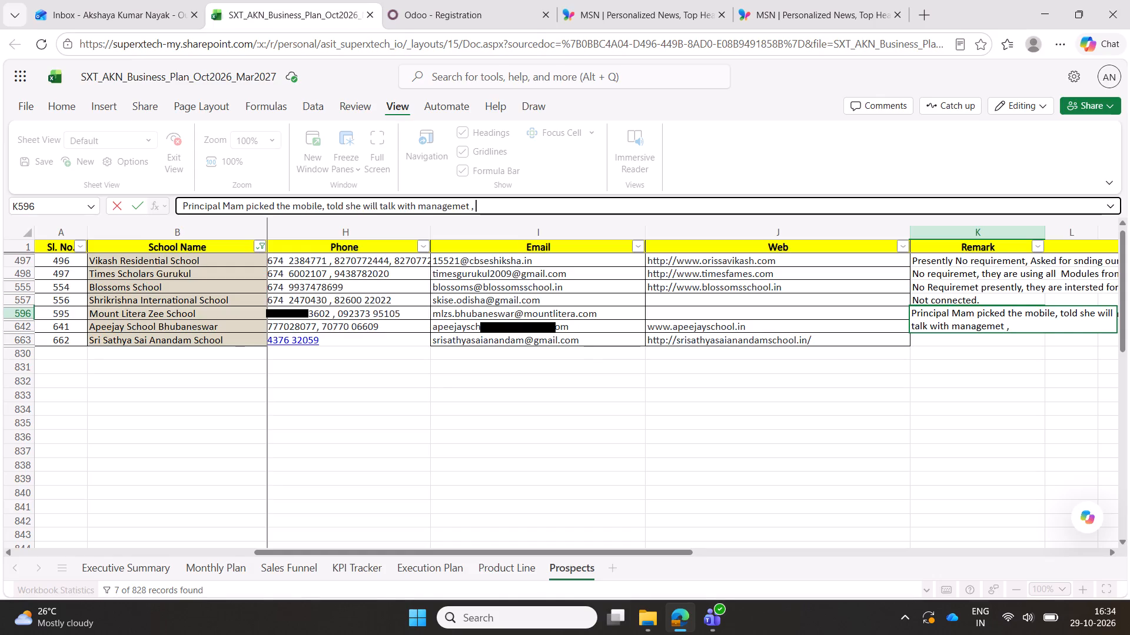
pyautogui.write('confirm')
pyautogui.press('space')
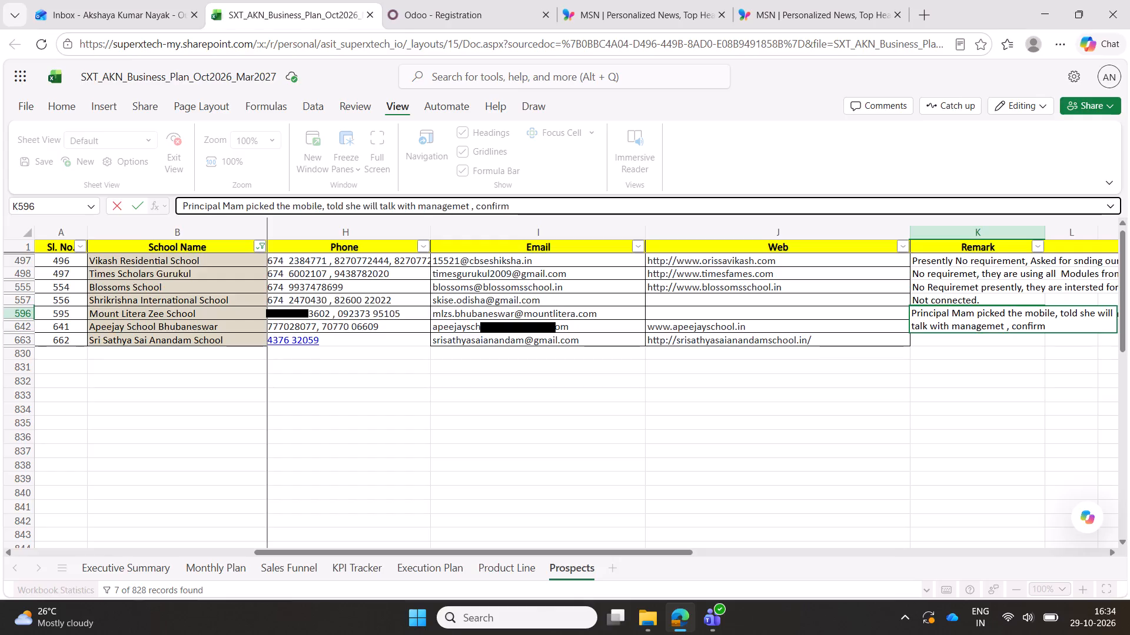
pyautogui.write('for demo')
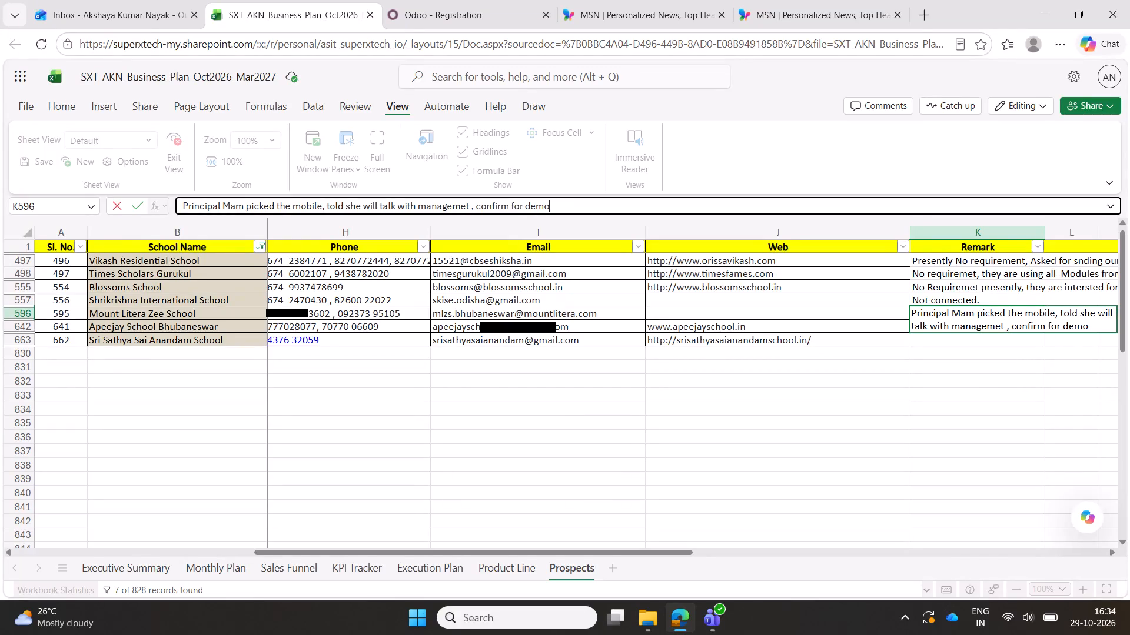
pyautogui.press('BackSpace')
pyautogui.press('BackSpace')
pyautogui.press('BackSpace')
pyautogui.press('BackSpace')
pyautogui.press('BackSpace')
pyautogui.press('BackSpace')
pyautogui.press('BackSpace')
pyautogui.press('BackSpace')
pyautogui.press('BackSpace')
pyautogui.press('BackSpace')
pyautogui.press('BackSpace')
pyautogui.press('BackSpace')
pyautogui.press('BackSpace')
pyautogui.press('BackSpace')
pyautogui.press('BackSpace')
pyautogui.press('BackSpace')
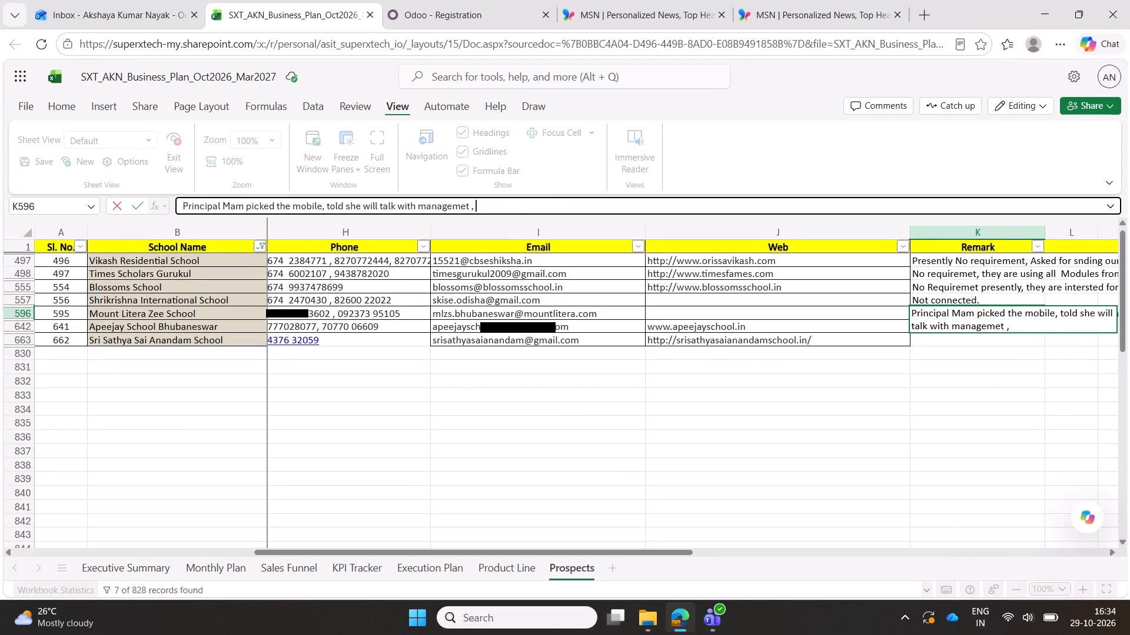
# Complete the Mount Litera Zee School remark in K596 with the closing words "then call for discussion.".
pyautogui.write('then call for')
pyautogui.press('space')
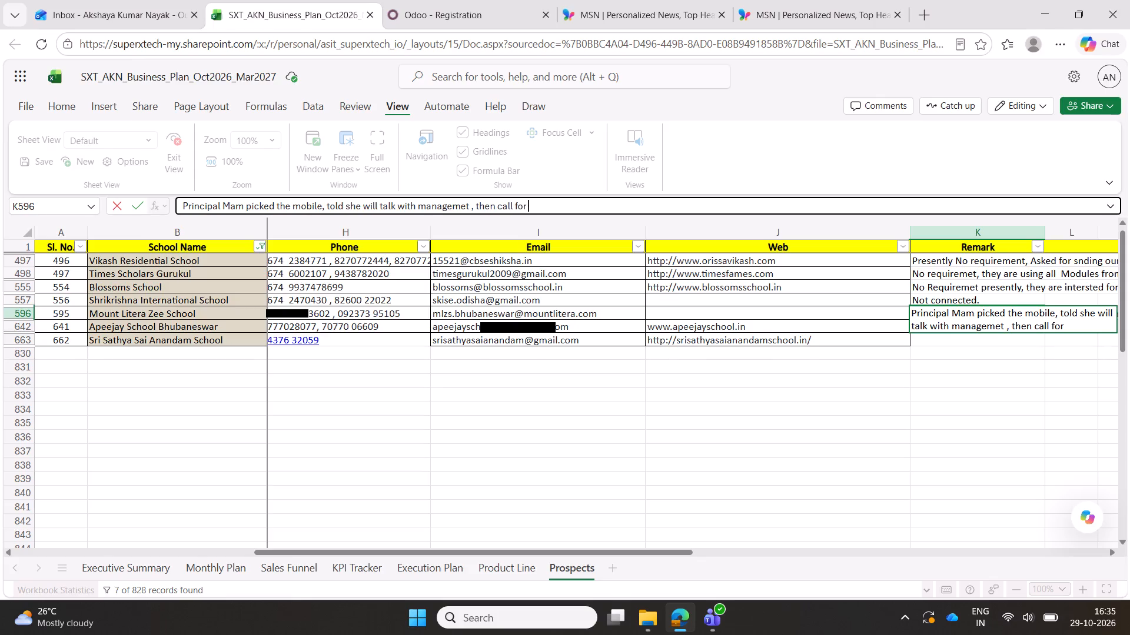
pyautogui.write('discussion.')
pyautogui.press('Return')
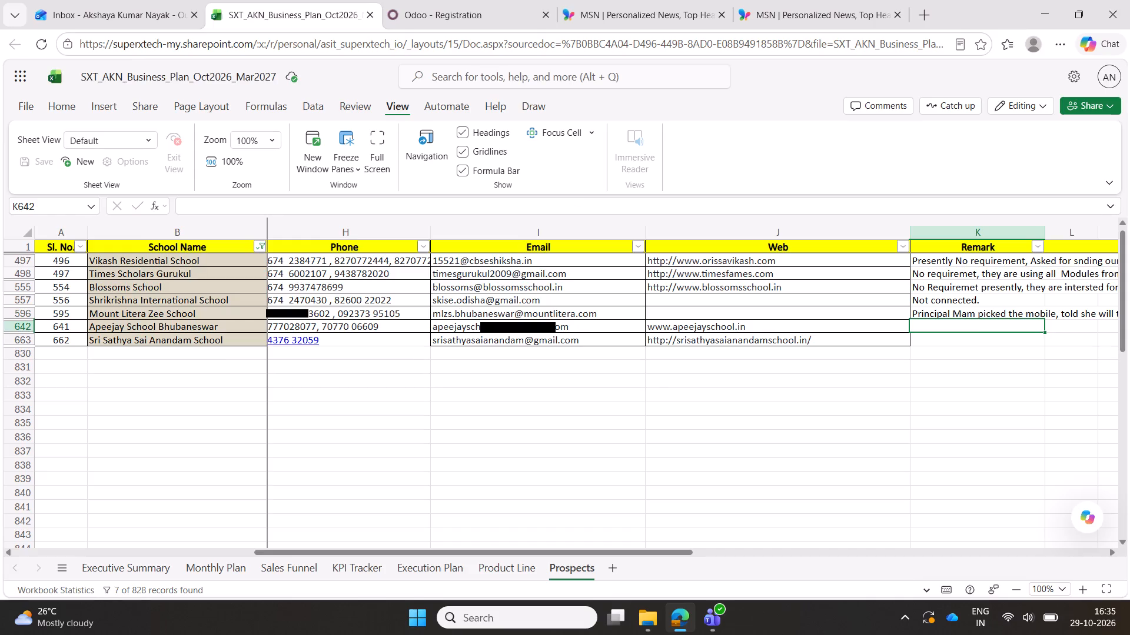
# Enter the Apeejay School Bhubaneswar remark "Not connected." in cell K642.
pyautogui.press('n')
pyautogui.press('o')
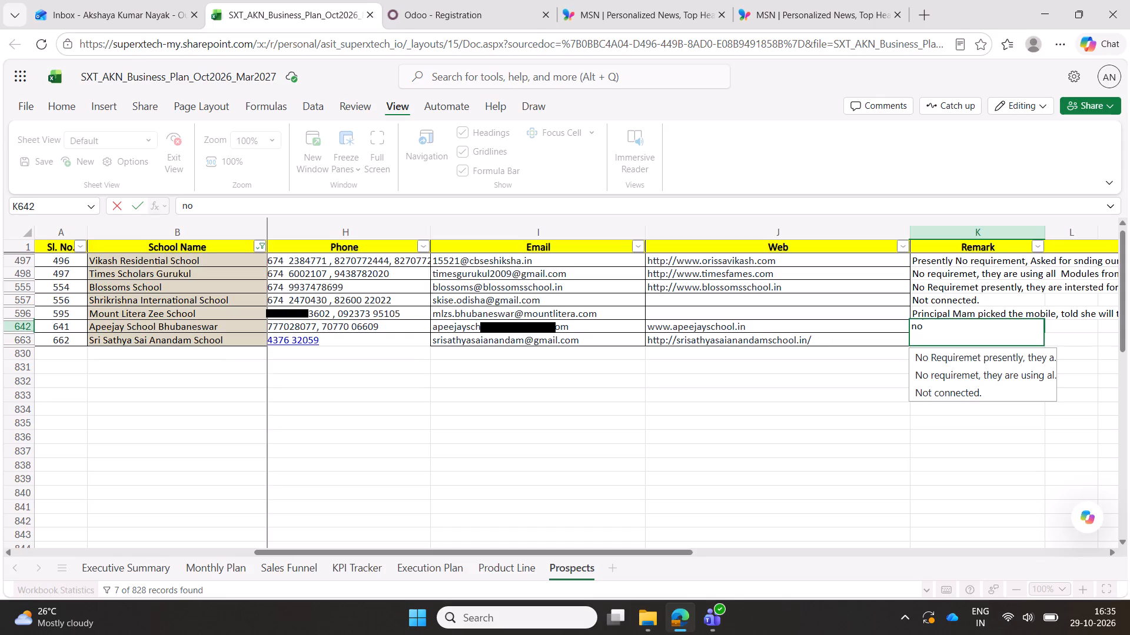
pyautogui.click(927, 396)
# Start the Sri Sathya Sai Anandam School remark in cell K663 with "Pricipal Sir, Picked the call, said they".
pyautogui.click(939, 340)
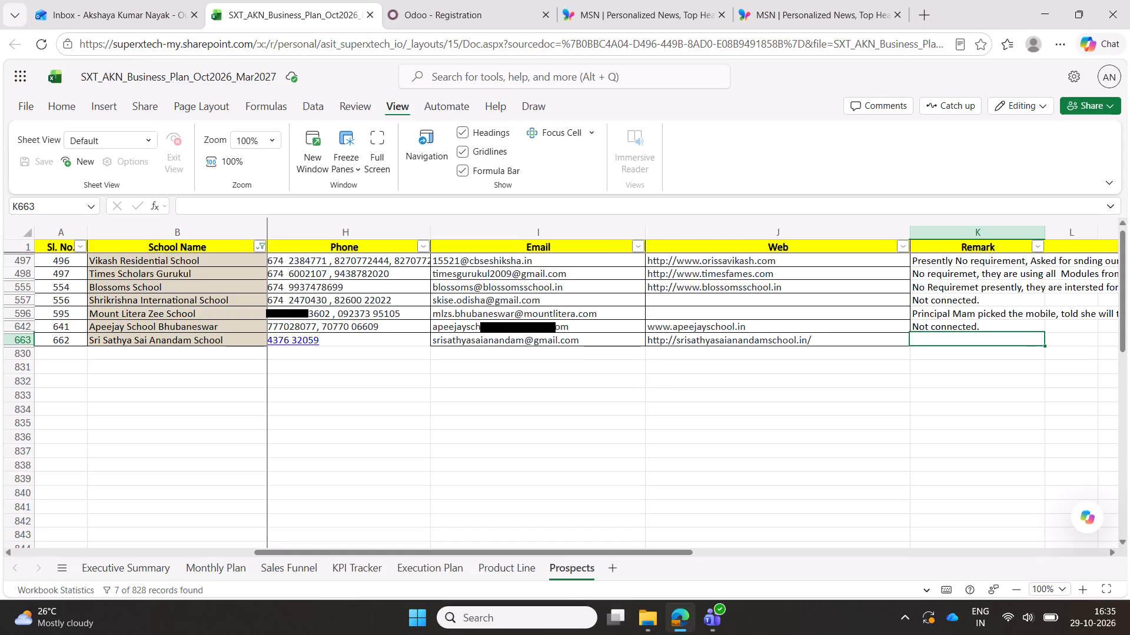
pyautogui.write('Pro')
pyautogui.press('BackSpace')
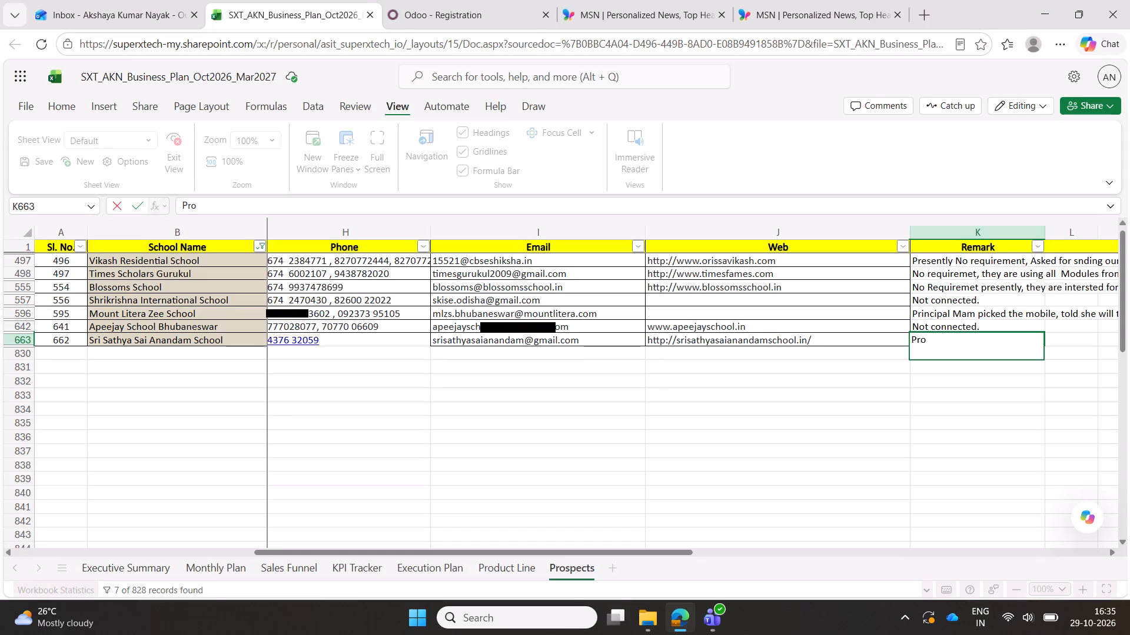
pyautogui.write('im')
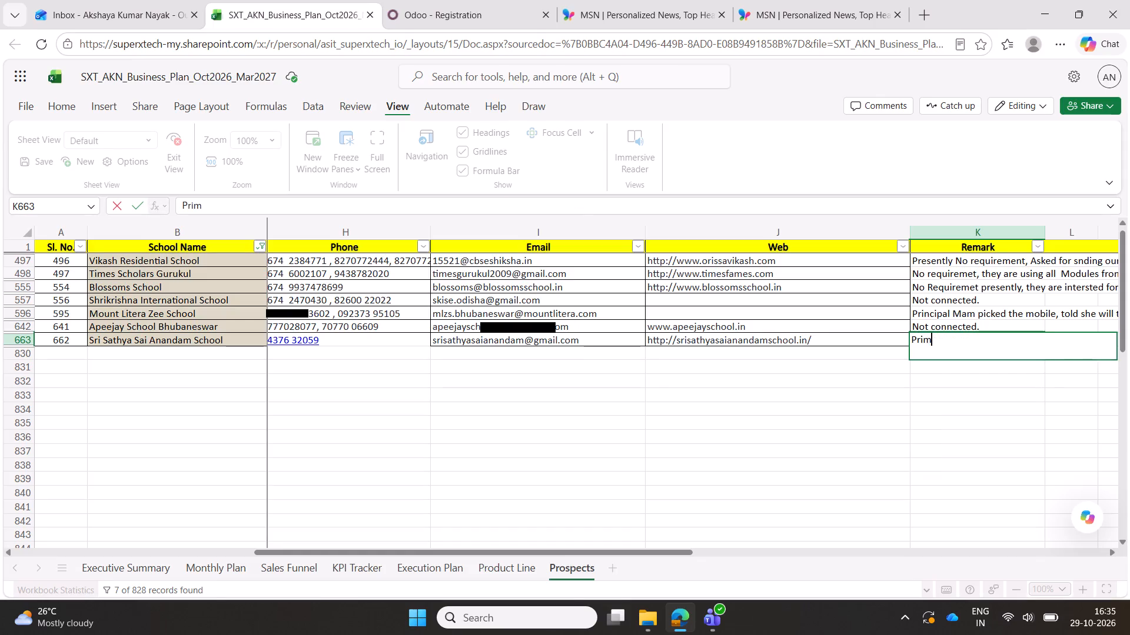
pyautogui.press('BackSpace')
pyautogui.write('cipal Sir, Picked the')
pyautogui.press('space')
pyautogui.write('cl')
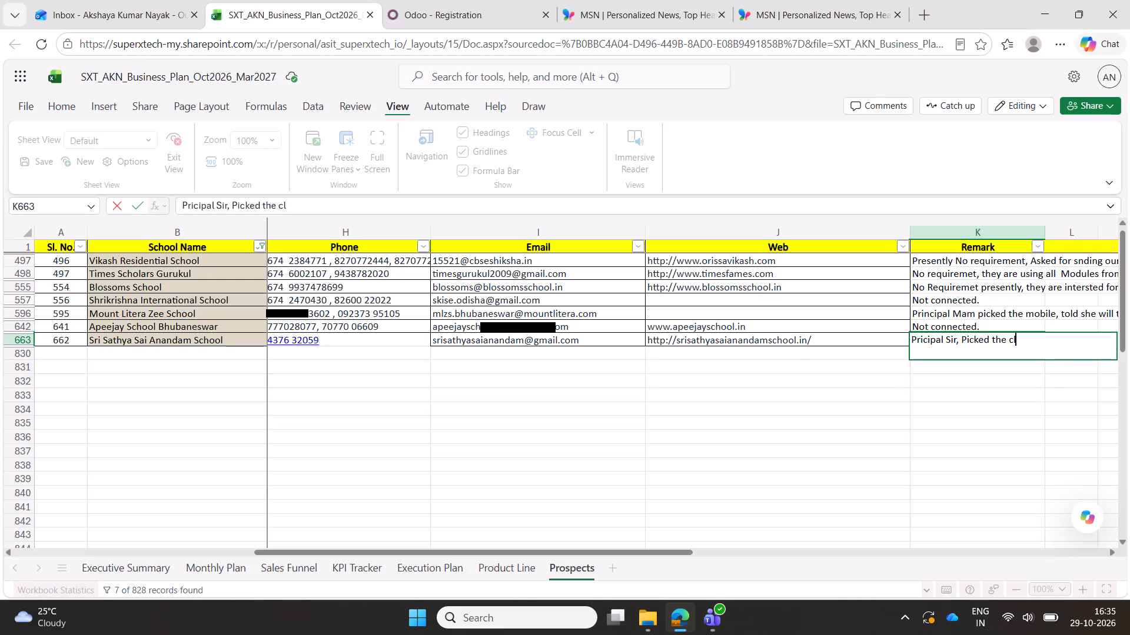
pyautogui.press('BackSpace')
pyautogui.write('all, sao')
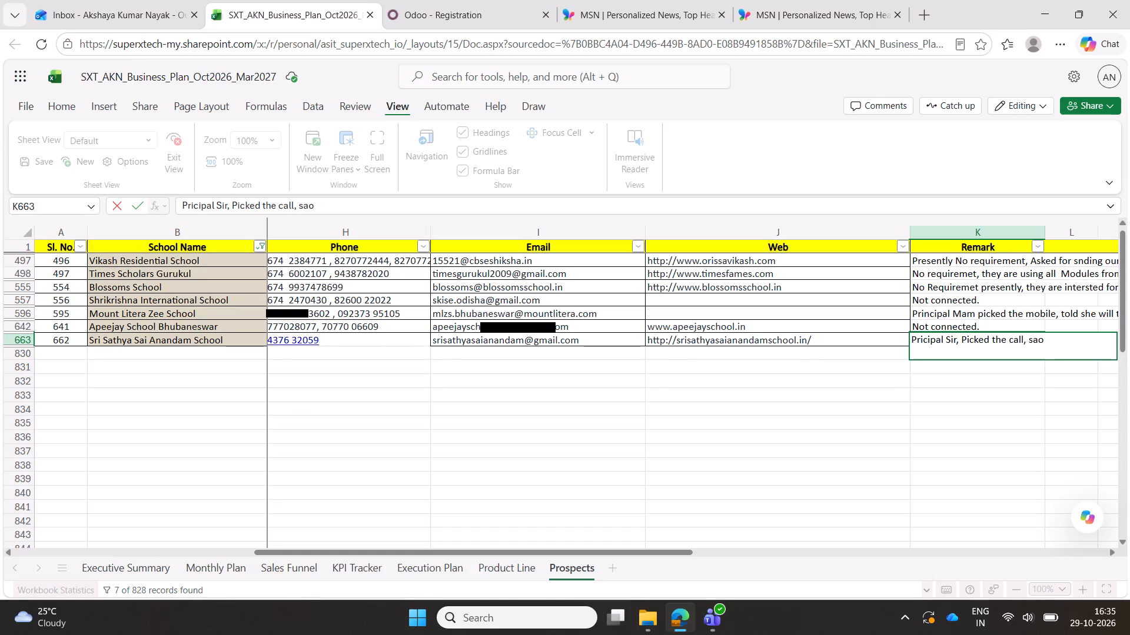
pyautogui.press('BackSpace')
pyautogui.press('i')
pyautogui.write('d theynt')
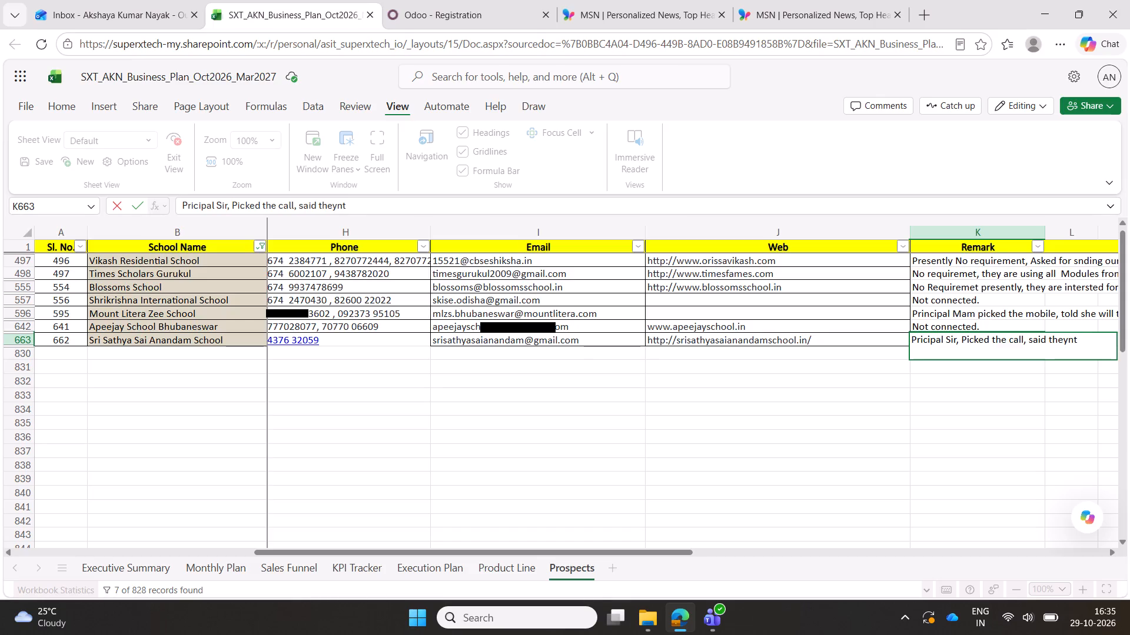
pyautogui.write('ha')
pyautogui.press('BackSpace')
pyautogui.press('BackSpace')
pyautogui.press('BackSpace')
pyautogui.press('BackSpace')
# Continue the Sri Sathya Sai Anandam School remark in K663 with "have small school," and a trailing space.
pyautogui.press('space')
pyautogui.write('have')
pyautogui.press('space')
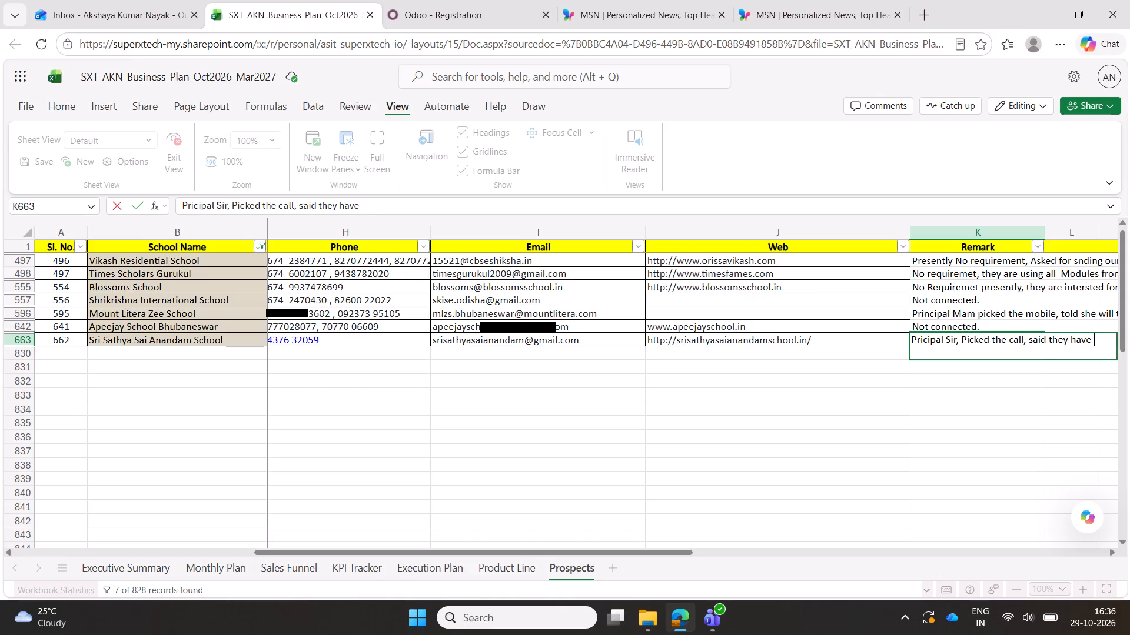
pyautogui.press('d')
pyautogui.press('BackSpace')
pyautogui.press('space')
pyautogui.write('small scho')
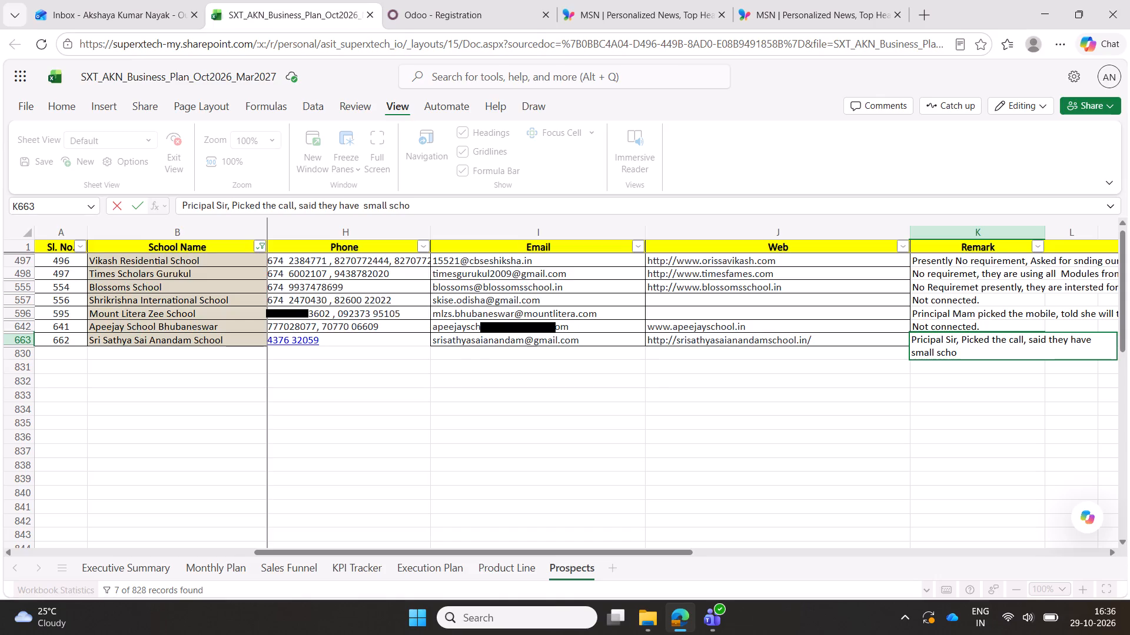
pyautogui.write('ol')
pyautogui.write(',')
pyautogui.press('space')
# Add the word "presently" and a trailing space to the Sri Sathya Sai Anandam School remark in K663.
pyautogui.write('presently')
pyautogui.press('space')
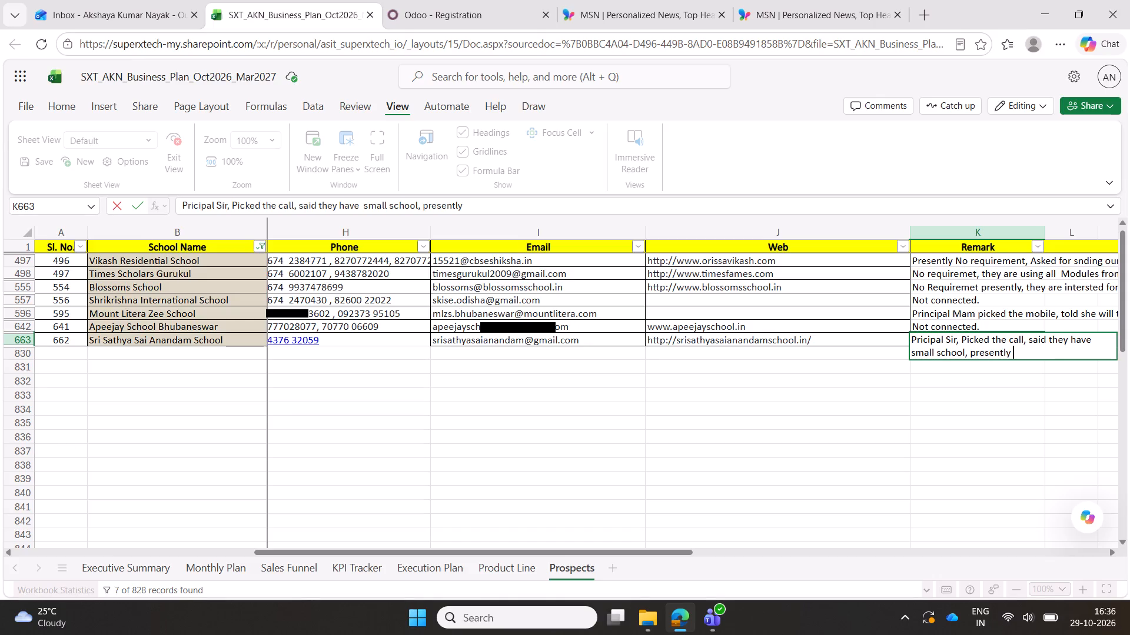
pyautogui.write('no')
pyautogui.press('space')
pyautogui.press('BackSpace')
pyautogui.press('BackSpace')
pyautogui.press('BackSpace')
pyautogui.write('csn')
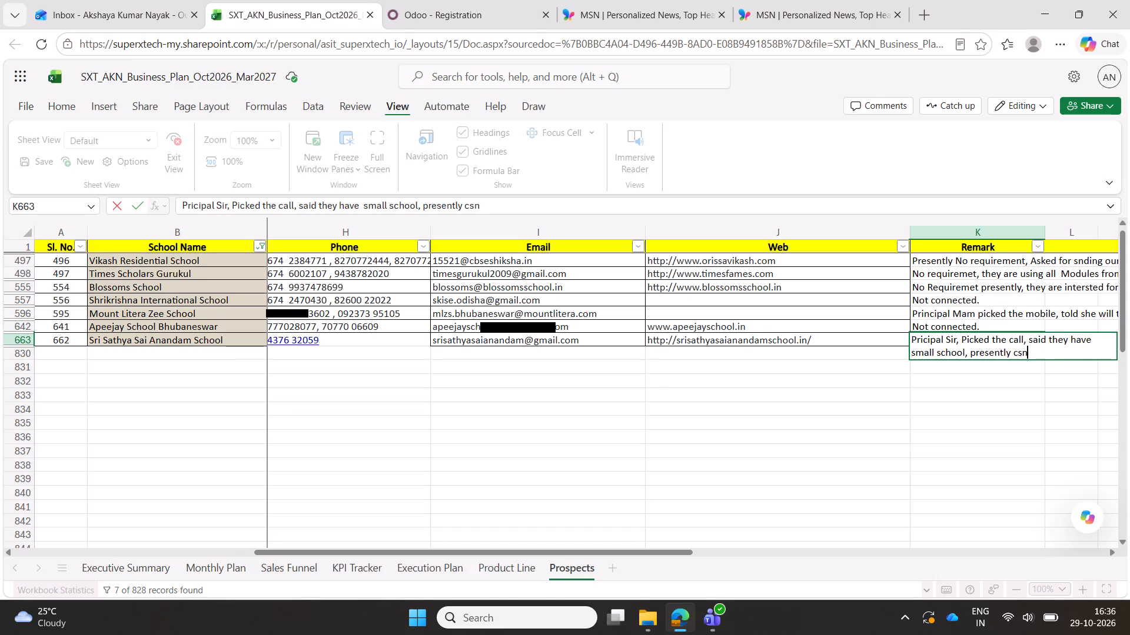
pyautogui.press('BackSpace')
pyautogui.press('BackSpace')
pyautogui.press('BackSpace')
# Complete the Sri Sathya Sai Anandam School remark in K663 with the closing words "thay are not interested .".
pyautogui.write('thay are')
pyautogui.press('space')
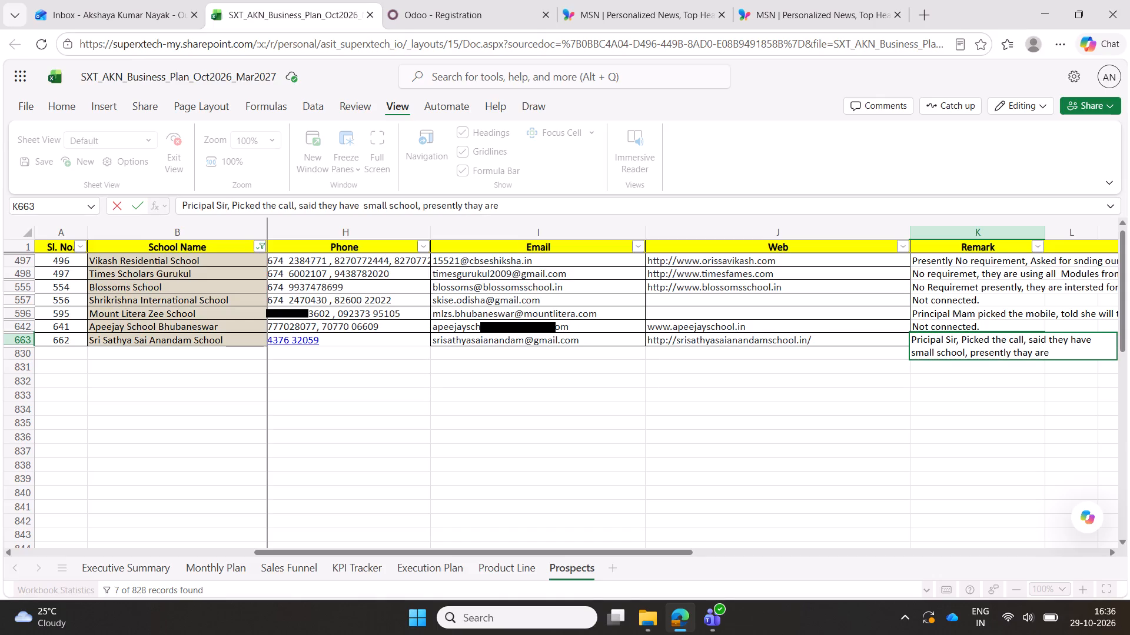
pyautogui.write('not in')
pyautogui.press('t')
pyautogui.write('ere')
pyautogui.write('std')
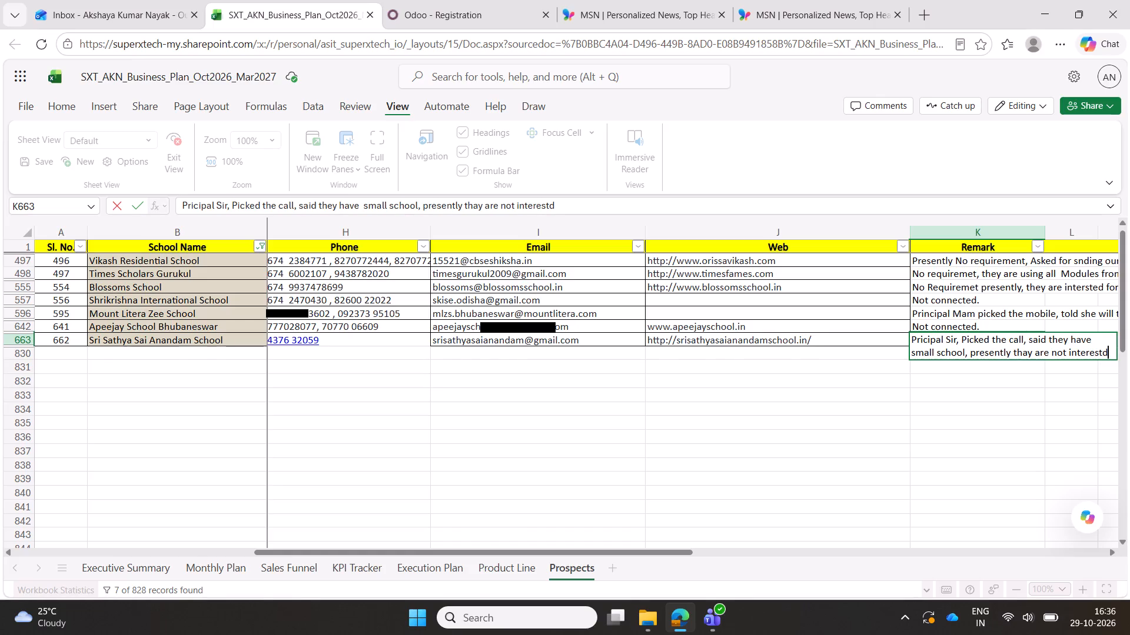
pyautogui.press('BackSpace')
pyautogui.press('BackSpace')
pyautogui.write('ted')
pyautogui.press('space')
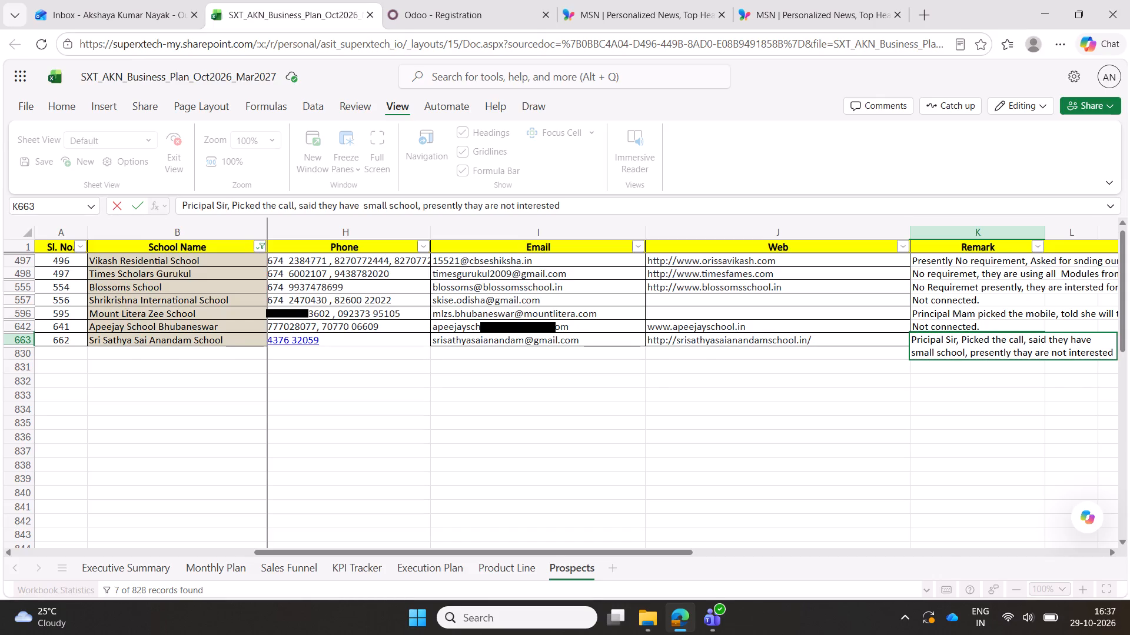
pyautogui.press('.')
pyautogui.press('Return')
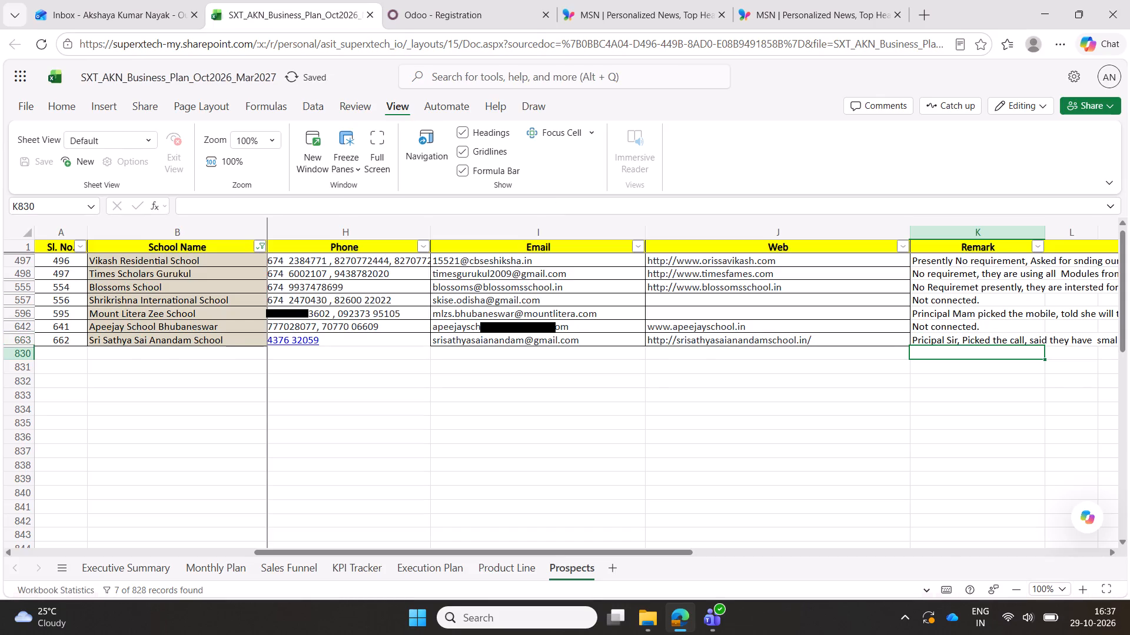
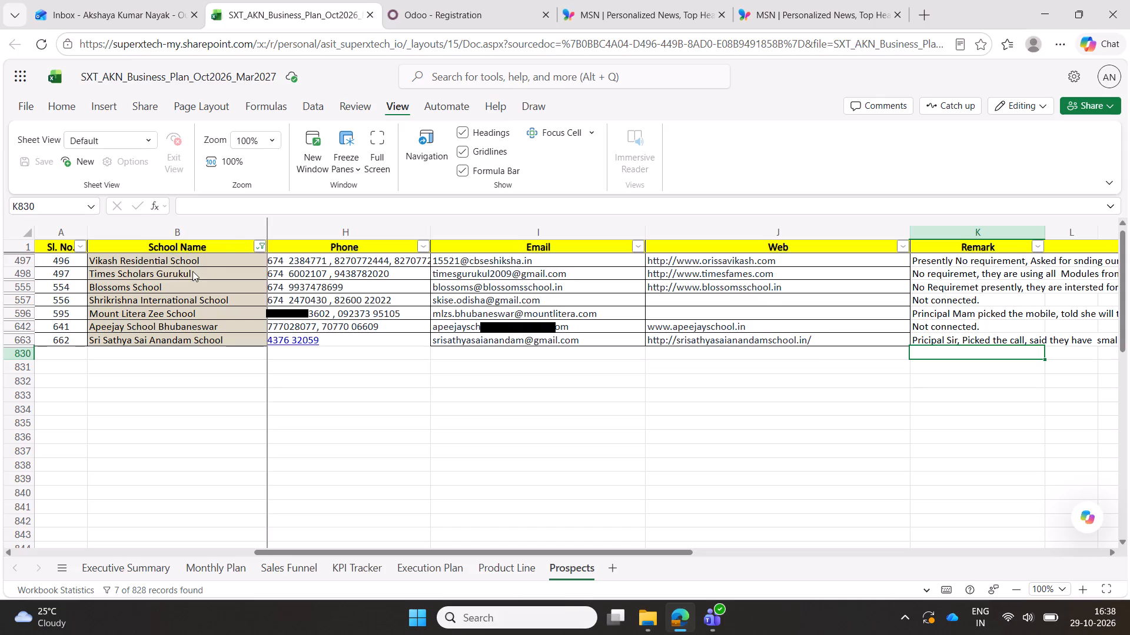
# Replace the tan colour filter on the School Name column with Select All and apply it.
pyautogui.click(255, 242)
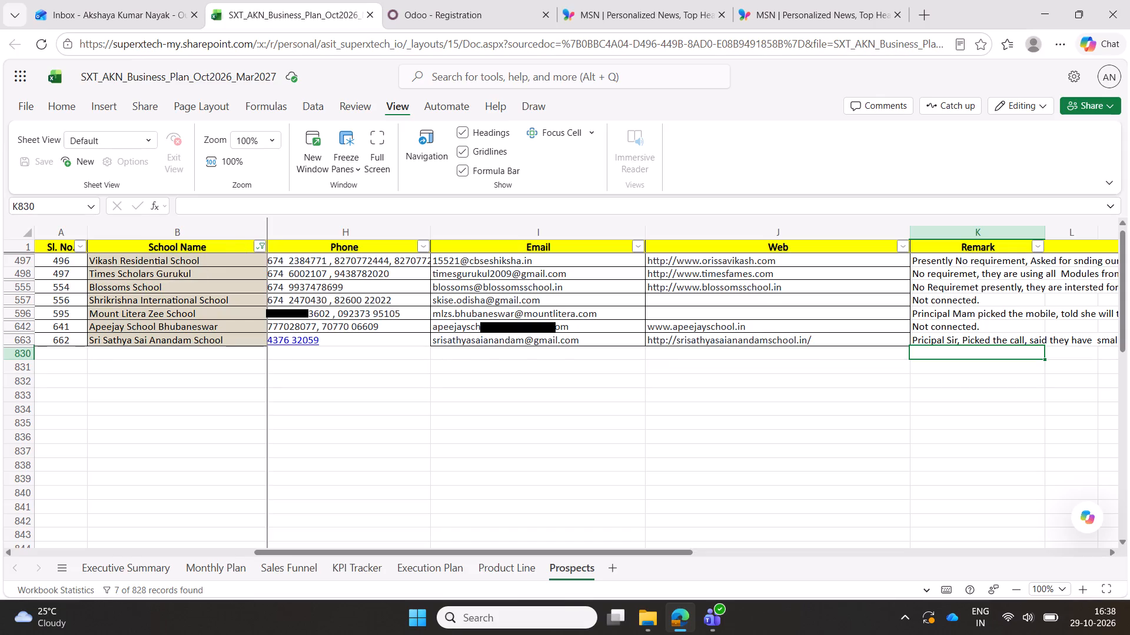
pyautogui.click(257, 248)
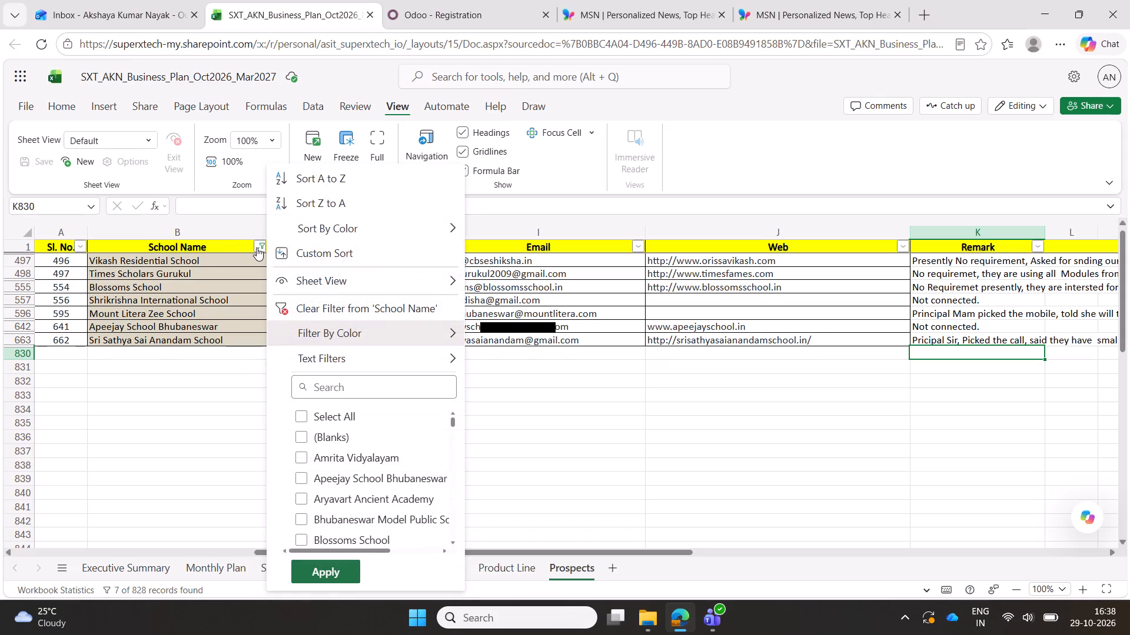
pyautogui.click(319, 416)
pyautogui.click(318, 565)
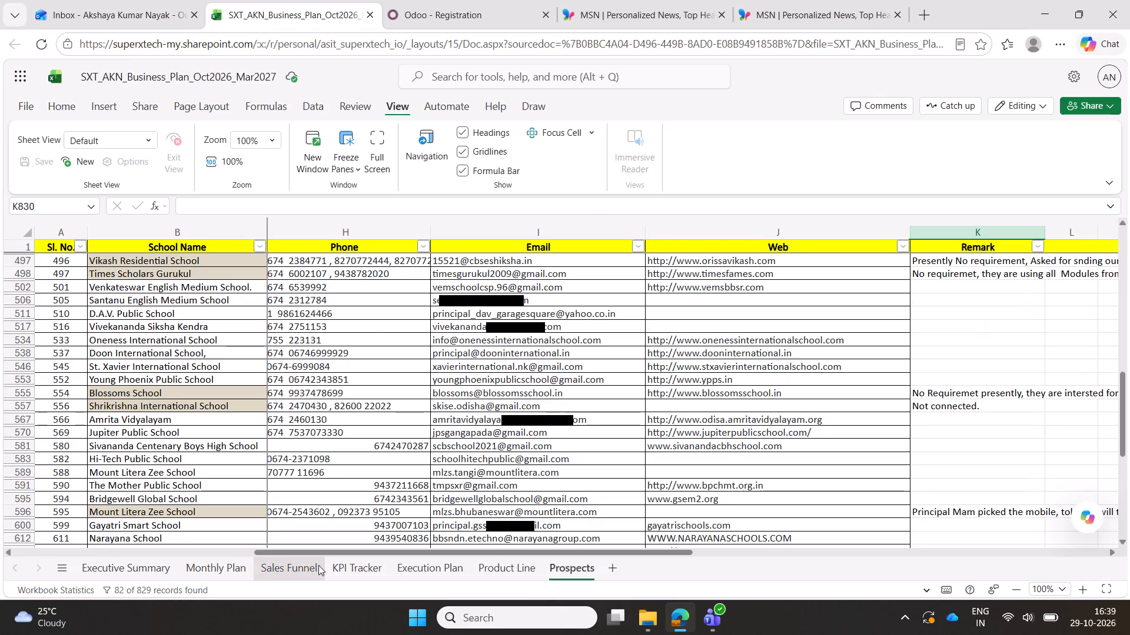
# Go back up through the Khordha school list to its first rows, starting with the Kendriya Vidyalaya entries.
pyautogui.press('Up')
pyautogui.press('Up')
pyautogui.press('Up')
pyautogui.press('Up')
pyautogui.press('Up')
pyautogui.press('Up')
pyautogui.press('Up')
pyautogui.press('Up')
pyautogui.press('Up')
pyautogui.press('Up')
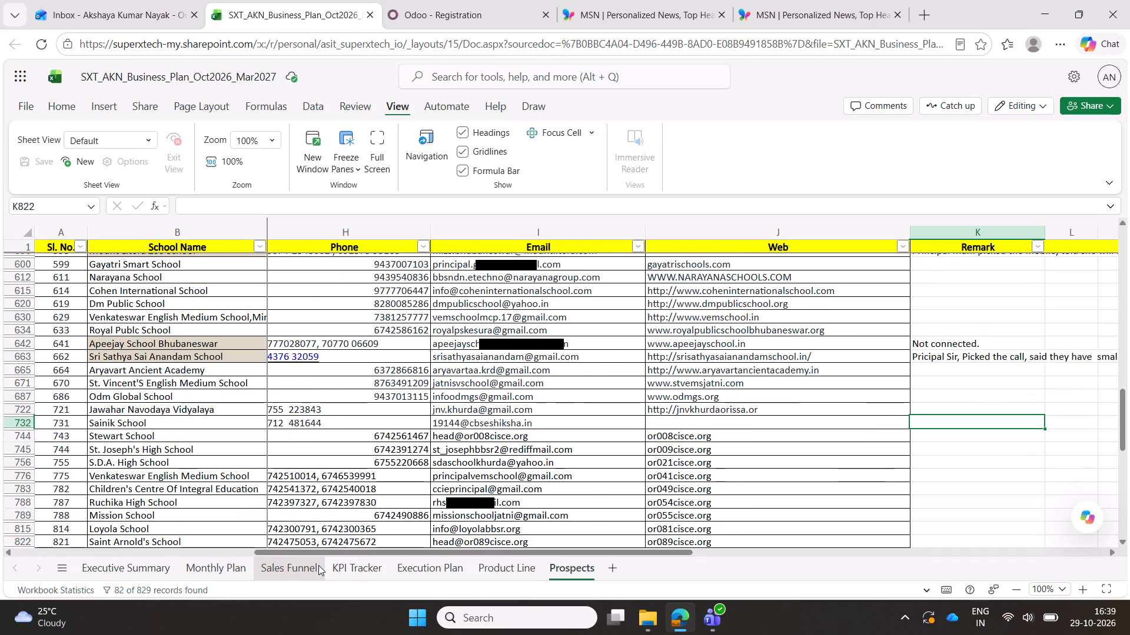
pyautogui.hotkey('ctrl', 'Up')
pyautogui.hotkey('ctrl', 'Up')
pyautogui.hotkey('ctrl', 'Up')
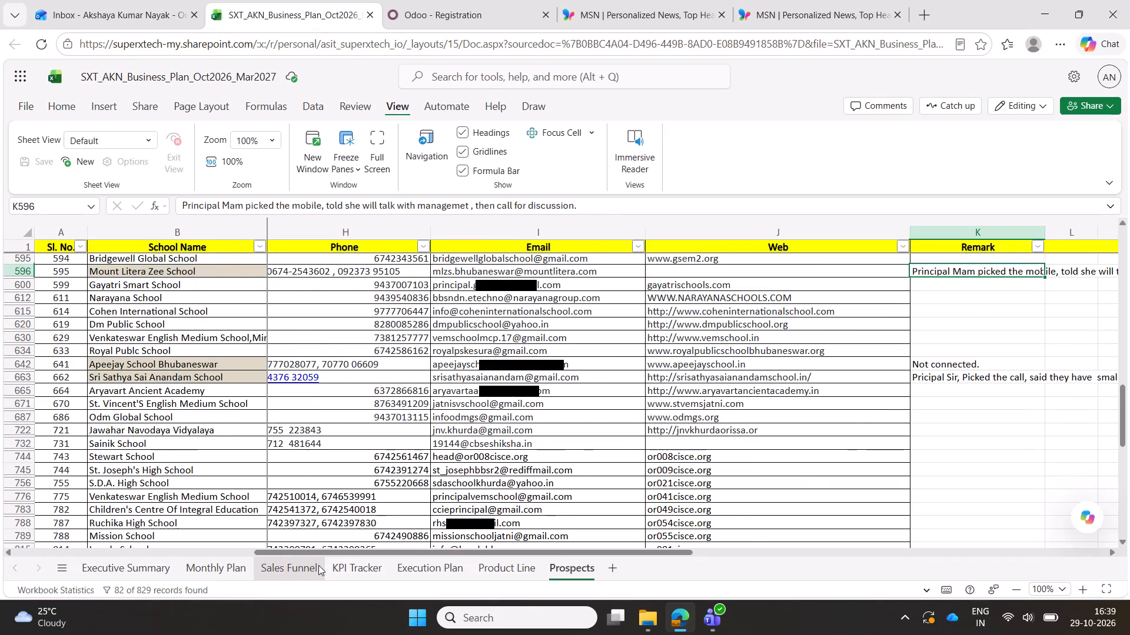
pyautogui.hotkey('ctrl', 'Up')
pyautogui.hotkey('ctrl', 'Up')
pyautogui.hotkey('ctrl', 'Up')
pyautogui.hotkey('ctrl', 'Up')
pyautogui.hotkey('ctrl', 'Up')
pyautogui.hotkey('ctrl', 'Up')
pyautogui.hotkey('ctrl', 'Up')
pyautogui.hotkey('ctrl', 'Up')
pyautogui.hotkey('ctrl', 'Up')
pyautogui.hotkey('ctrl', 'Up')
pyautogui.hotkey('ctrl', 'Up')
pyautogui.hotkey('ctrl', 'Up')
pyautogui.hotkey('ctrl', 'Up')
pyautogui.hotkey('ctrl', 'Up')
pyautogui.hotkey('ctrl', 'Up')
pyautogui.hotkey('ctrl', 'Up')
pyautogui.hotkey('ctrl', 'Up')
pyautogui.hotkey('ctrl', 'Up')
pyautogui.hotkey('ctrl', 'Up')
pyautogui.hotkey('ctrl', 'Up')
pyautogui.hotkey('ctrl', 'Up')
pyautogui.hotkey('ctrl', 'Up')
pyautogui.hotkey('ctrl', 'Up')
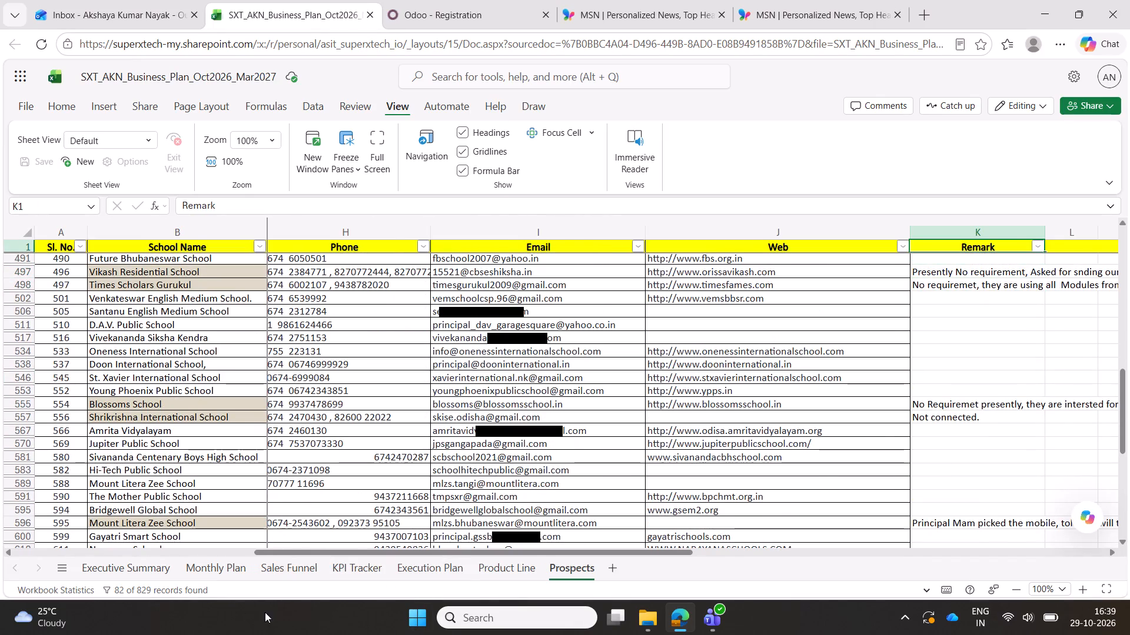
pyautogui.click(189, 327)
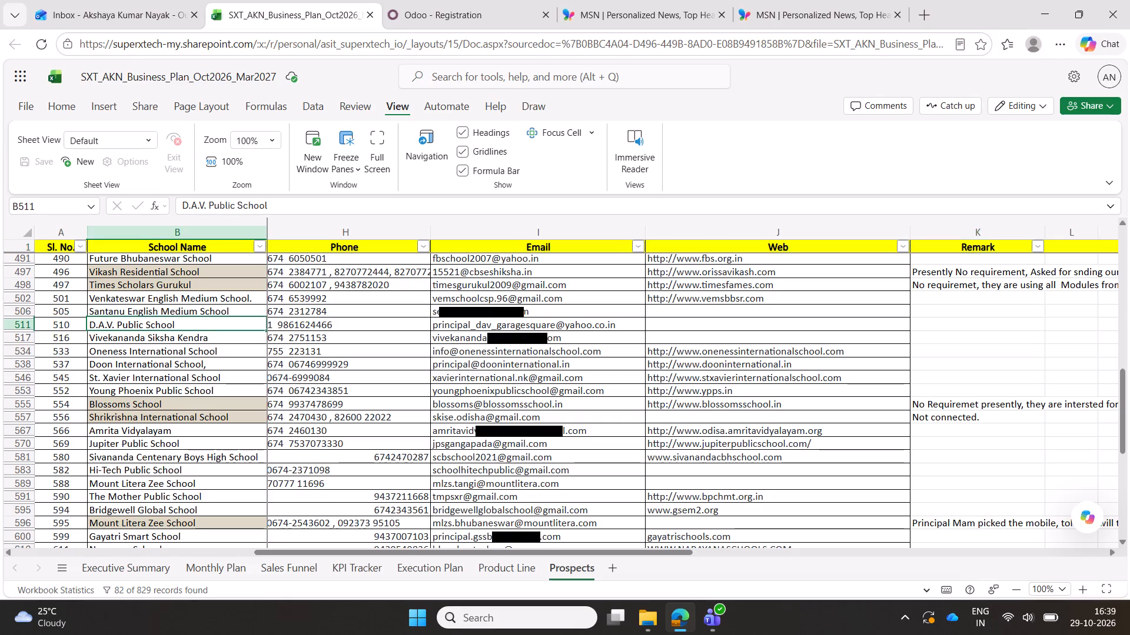
pyautogui.hotkey('ctrl', 'Up')
pyautogui.hotkey('ctrl', 'Up')
pyautogui.hotkey('ctrl', 'Up')
pyautogui.hotkey('ctrl', 'Up')
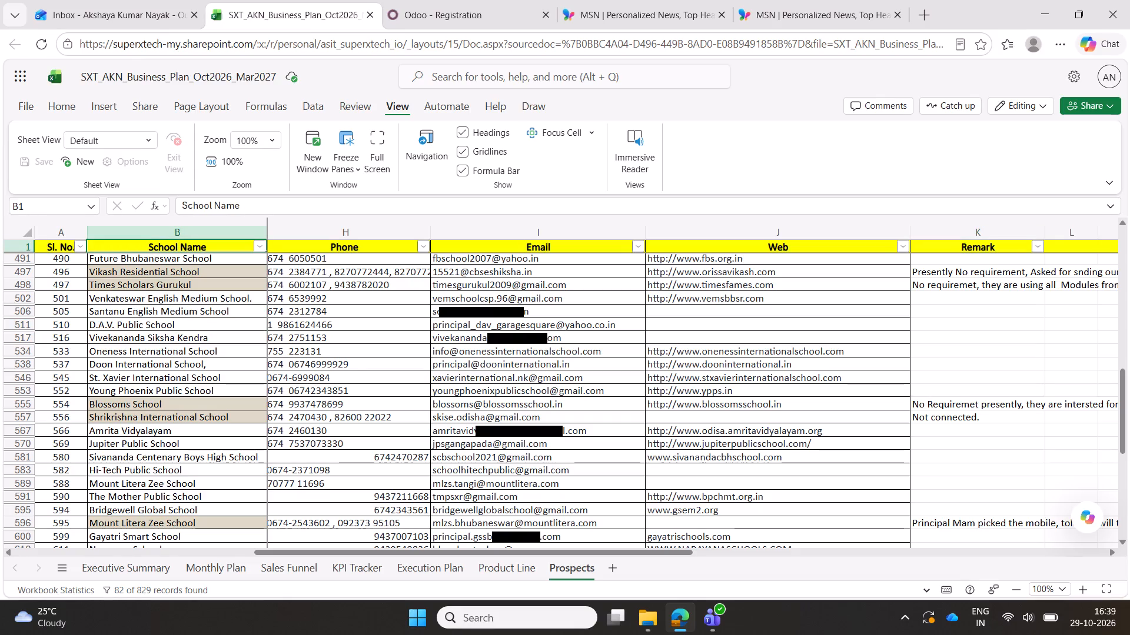
pyautogui.moveTo(1129, 425); pyautogui.dragTo(1129, 279)
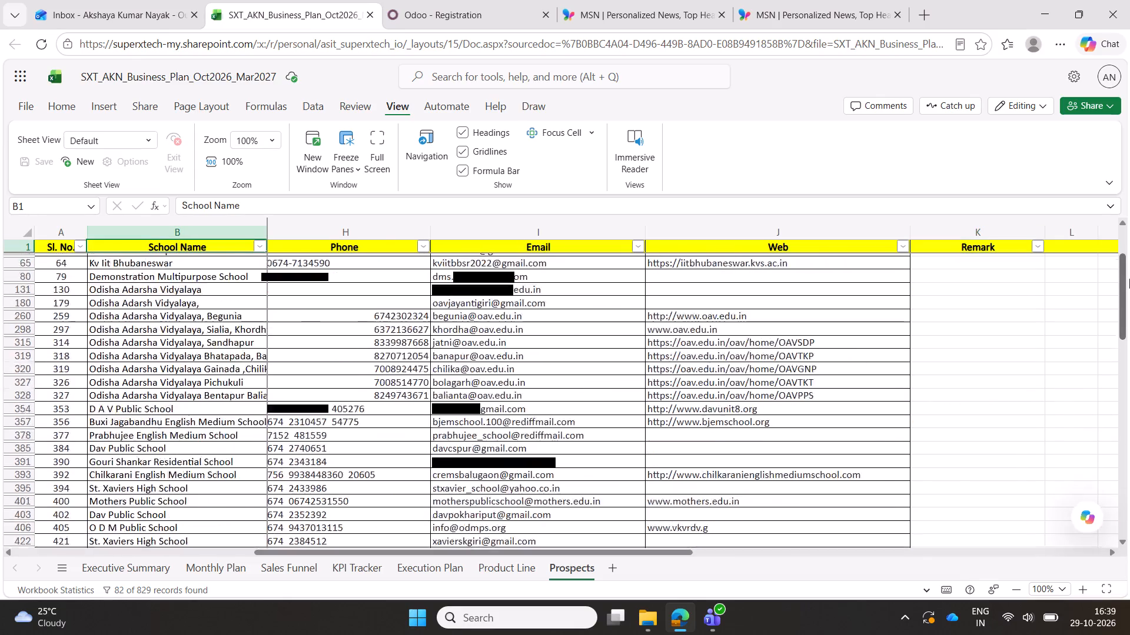
pyautogui.moveTo(1129, 279); pyautogui.dragTo(1129, 248)
# From the phone cell of Odisha Adarsha Vidyalaya, Begunia, go back to the first columns of the Prospects sheet.
pyautogui.click(401, 403)
pyautogui.press('Left')
pyautogui.press('Left')
pyautogui.press('Left')
pyautogui.press('Left')
pyautogui.press('Left')
pyautogui.press('Left')
pyautogui.press('Left')
pyautogui.press('Left')
pyautogui.press('Left')
pyautogui.press('Left')
pyautogui.press('Left')
pyautogui.press('Left')
pyautogui.press('Left')
pyautogui.press('Left')
pyautogui.press('Left')
pyautogui.press('Left')
pyautogui.press('Left')
pyautogui.press('Left')
pyautogui.press('Left')
pyautogui.press('Left')
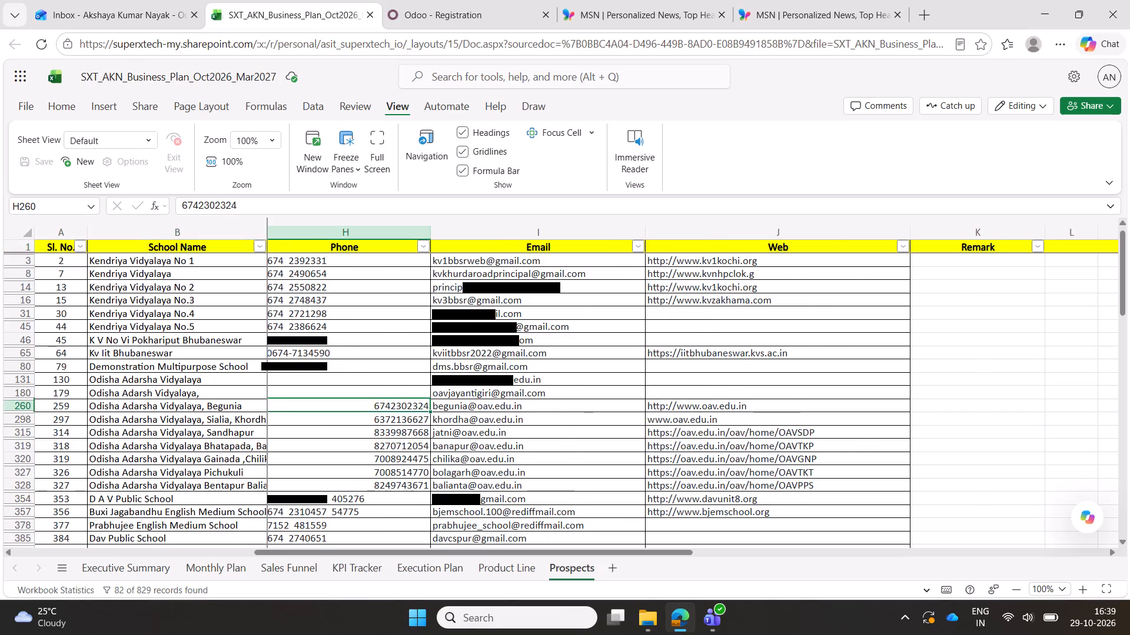